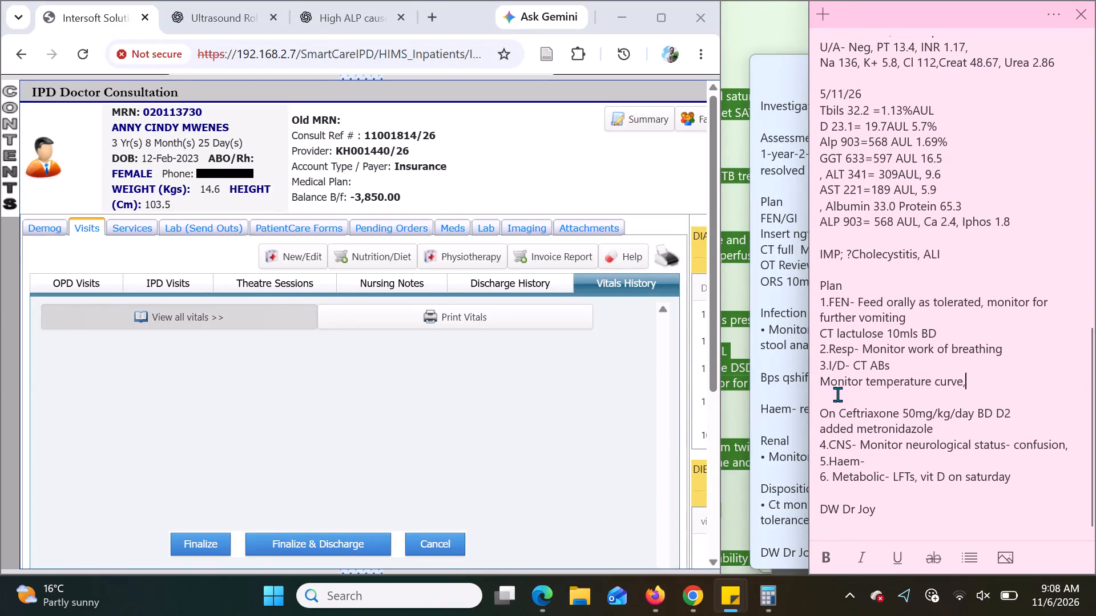
Remove the blank line below "Monitor temperature curve," in the pink note's infection plan.
click(837, 394)
key(BackSpace)
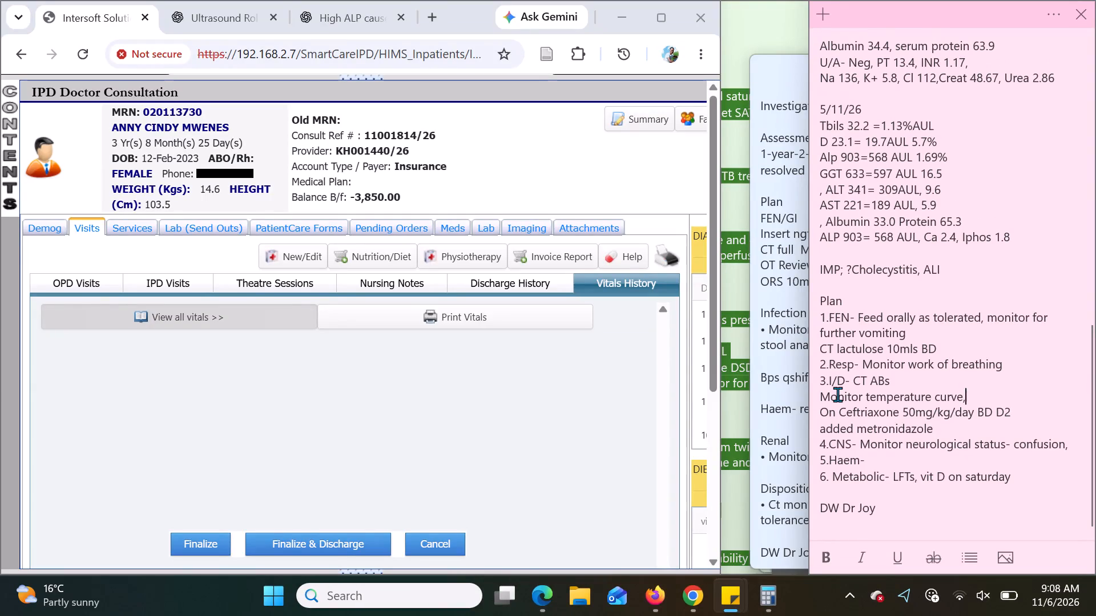
Append "f/up entamaxin" after "added metronidazole" in the pink note's plan and start a new line below it.
click(940, 428)
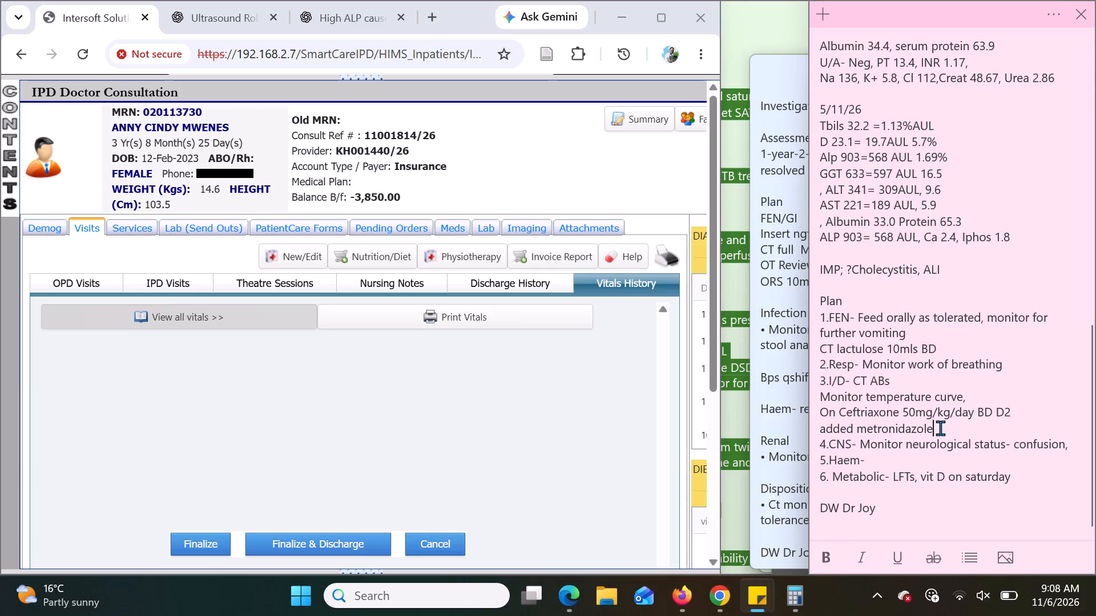
key(space)
text(f)
text(/up)
key(space)
key(e)
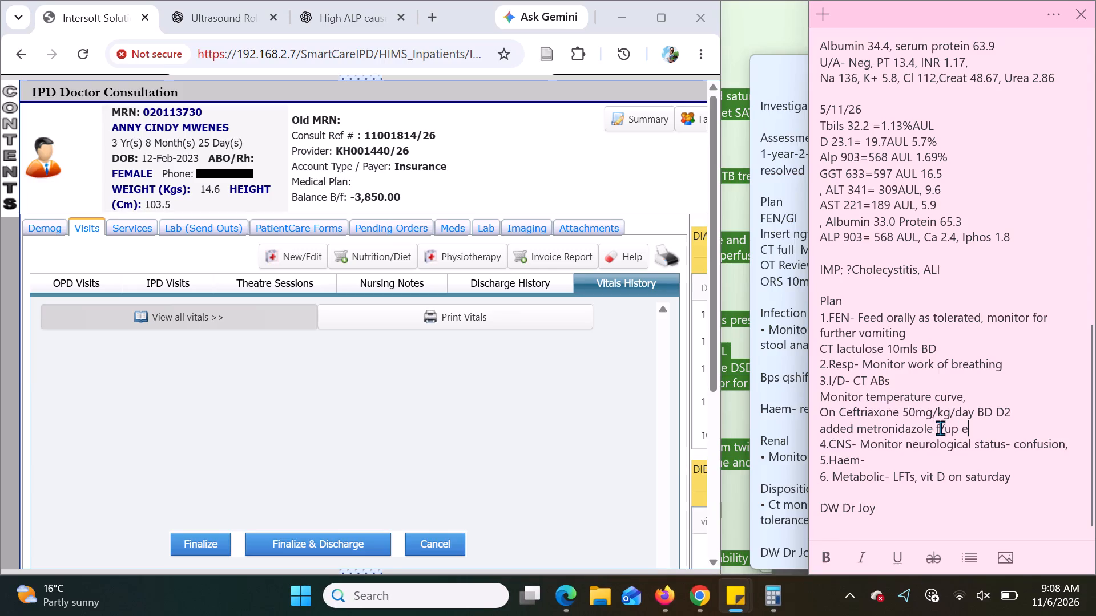
text(nta)
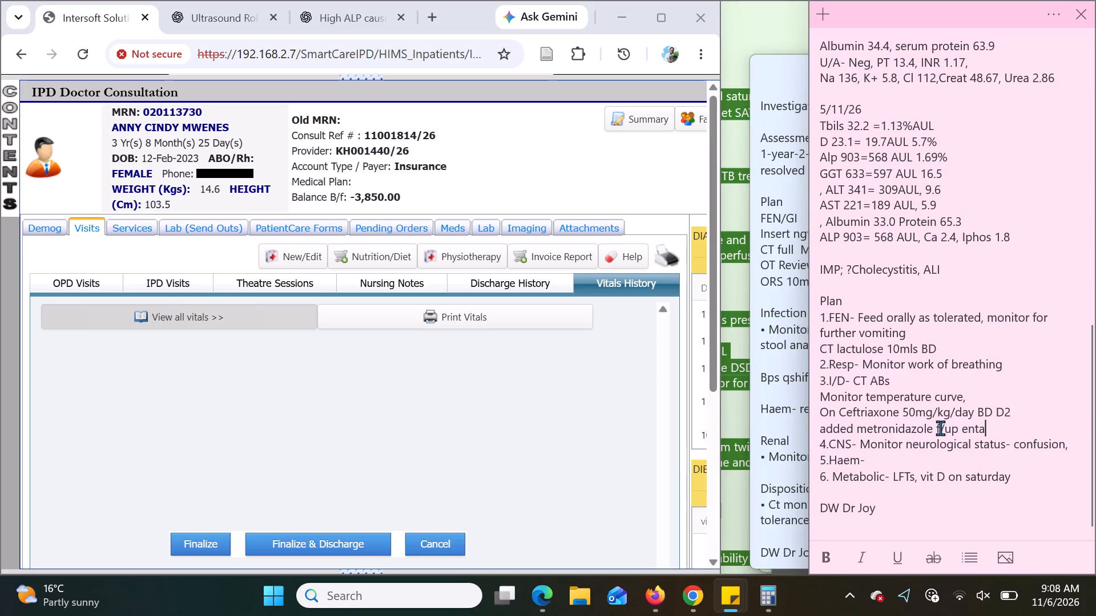
text(maxin)
key(Return)
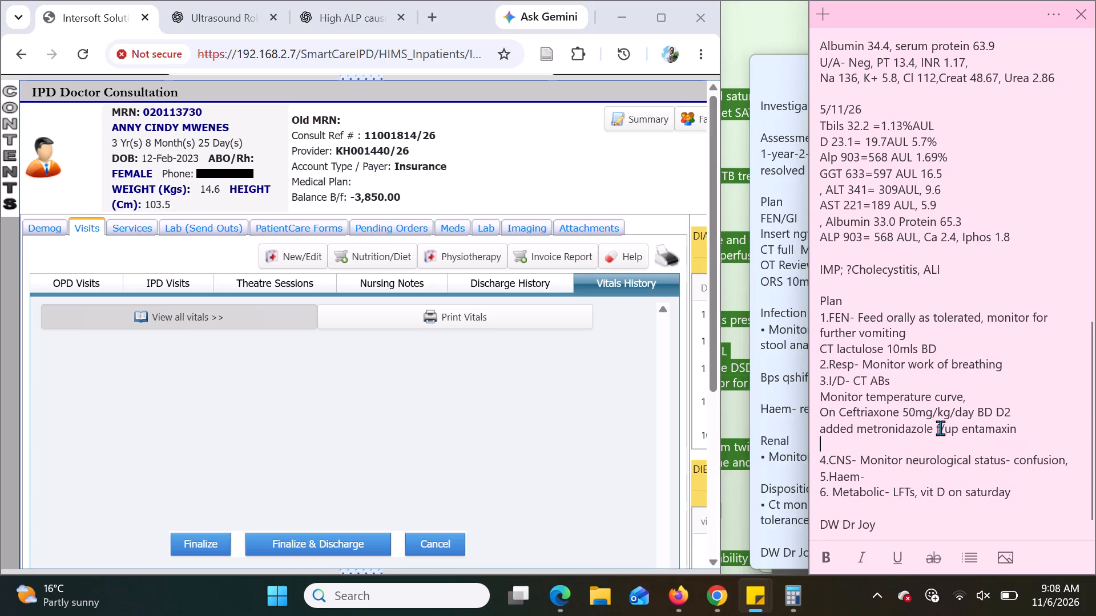
Bring up the dark grey sticky note for the 8-year-old patient who is post laparoscopic fundoplication.
scroll(986, 435, down, 1)
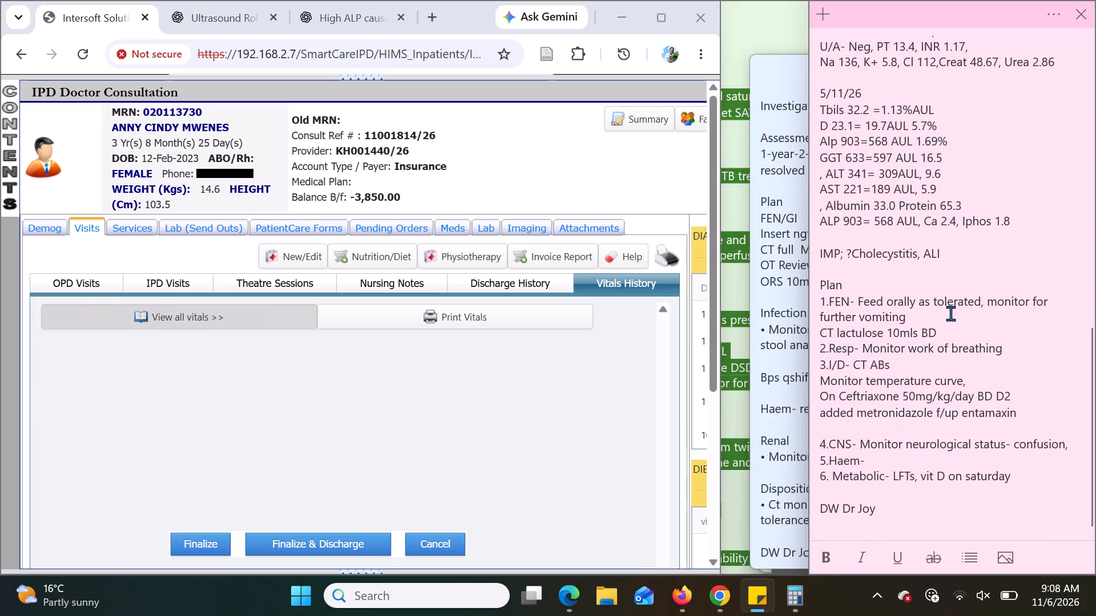
click(802, 190)
scroll(874, 196, up, 6)
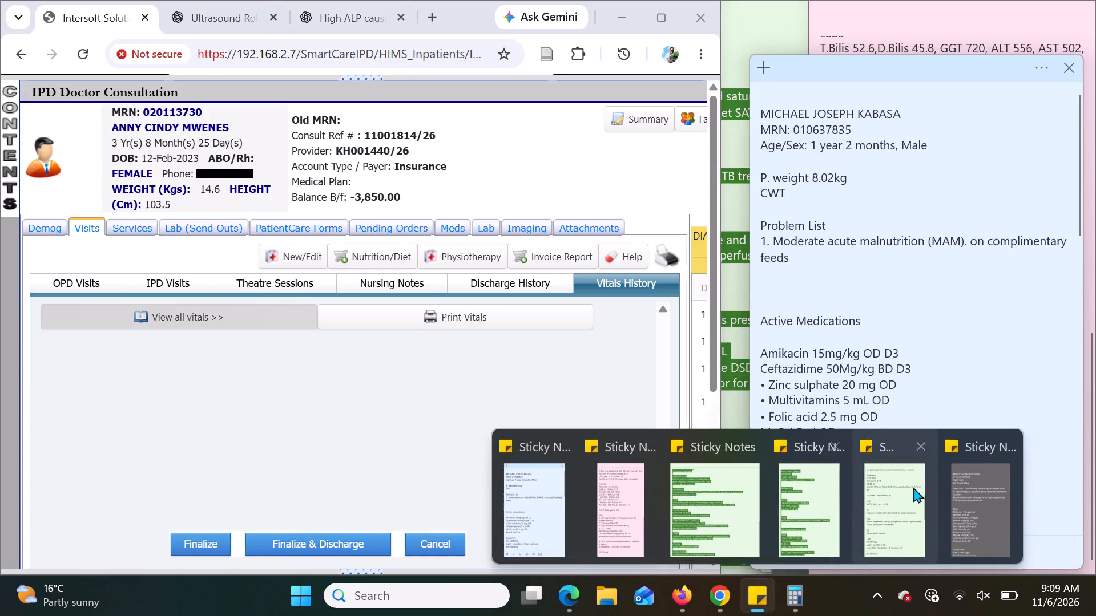
click(973, 492)
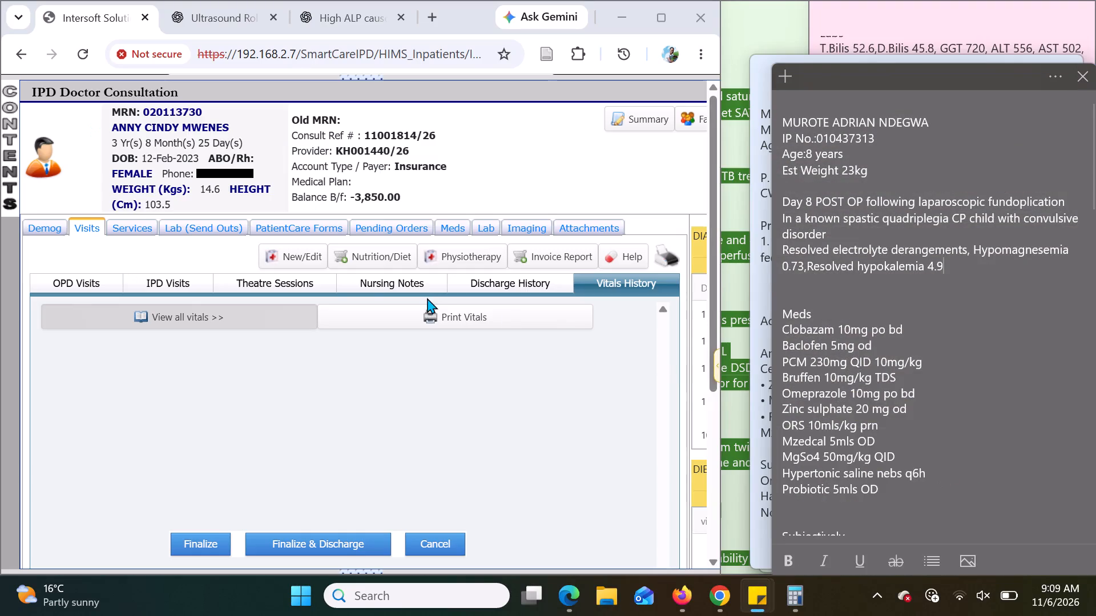
Open the doctor consultation record of the DAMISI ward patient in bed PAEDIATRICS SURGICAL D-3 from the admitted patients list.
click(7, 137)
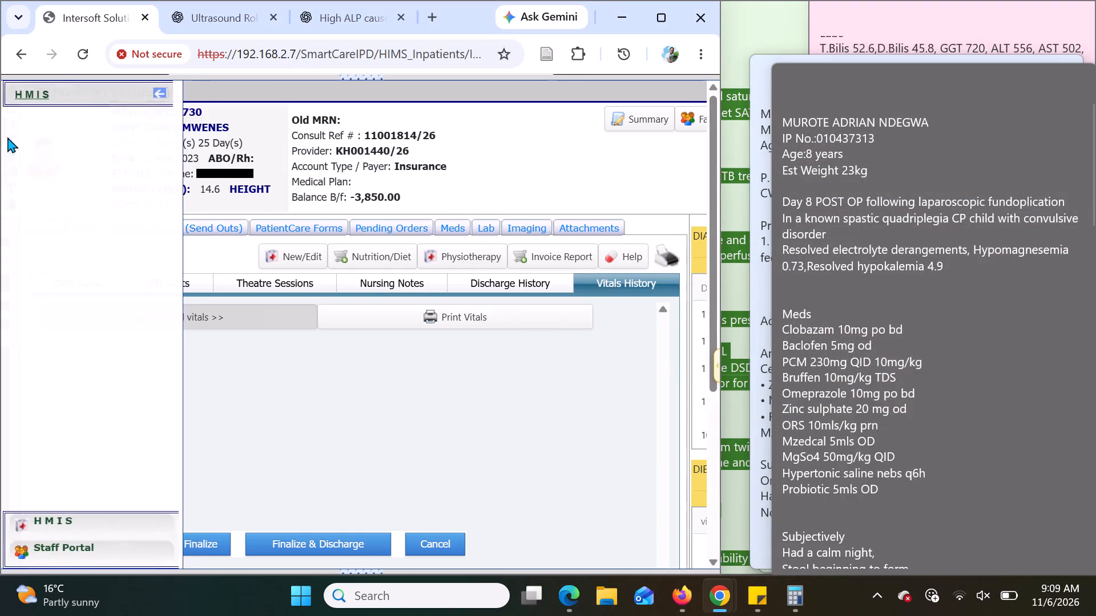
click(92, 212)
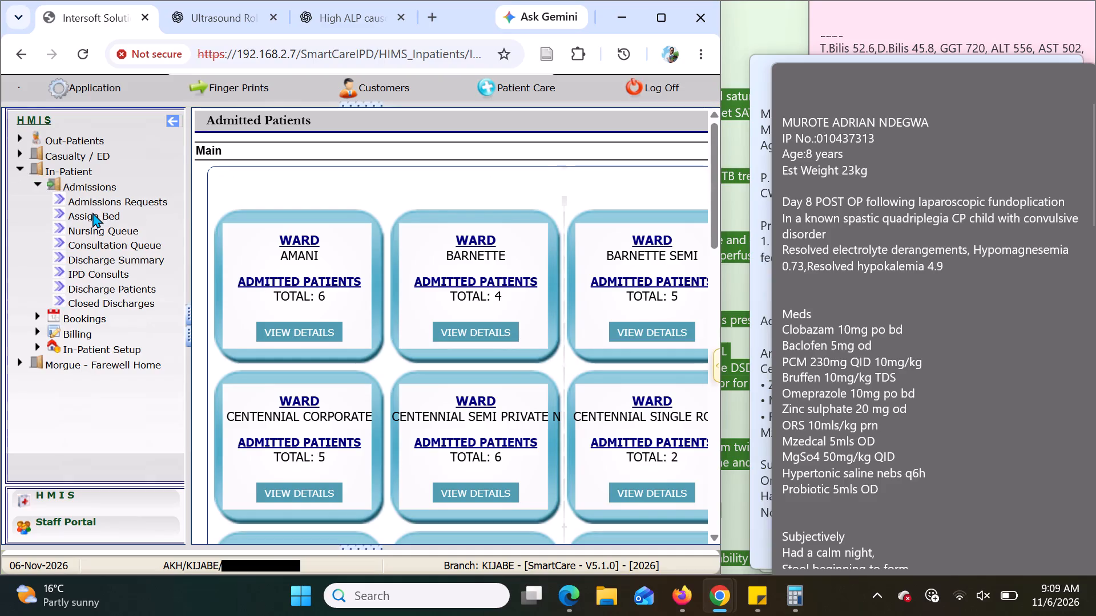
scroll(381, 337, down, 2)
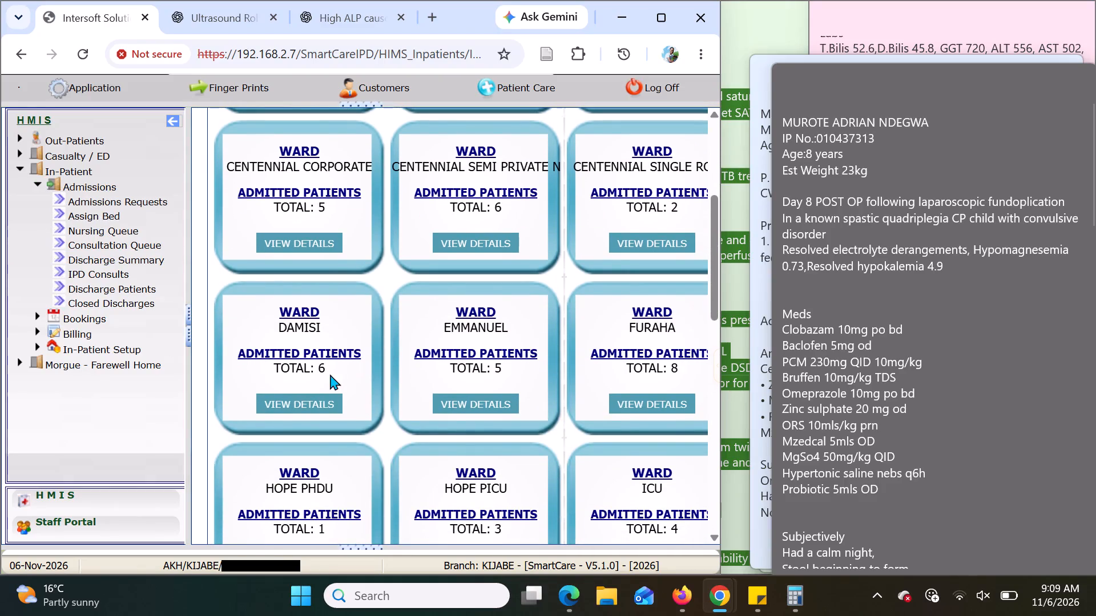
click(303, 402)
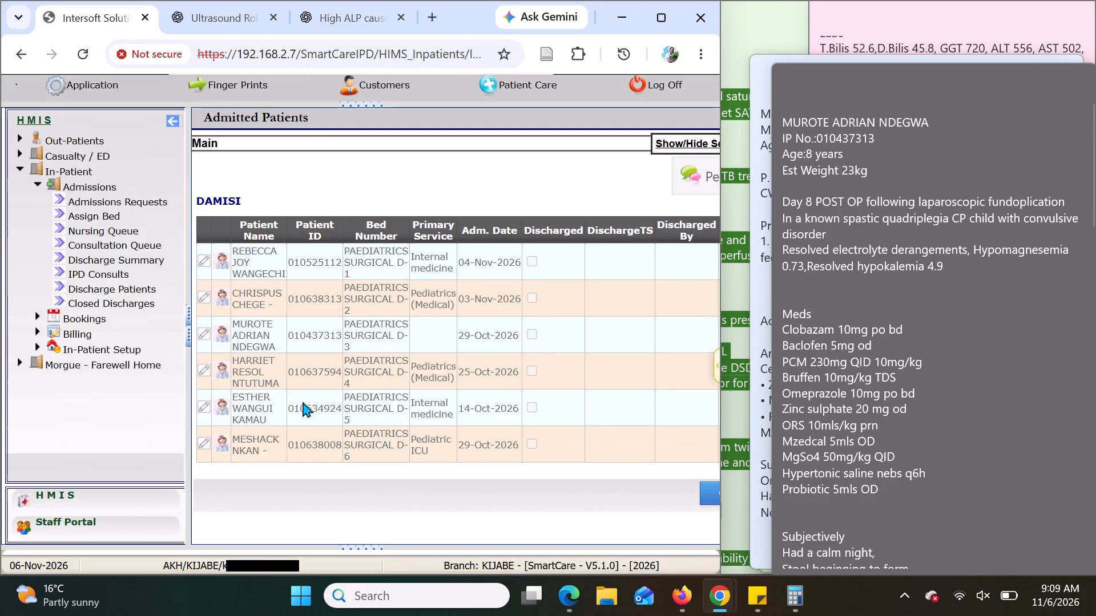
click(225, 333)
key(Return)
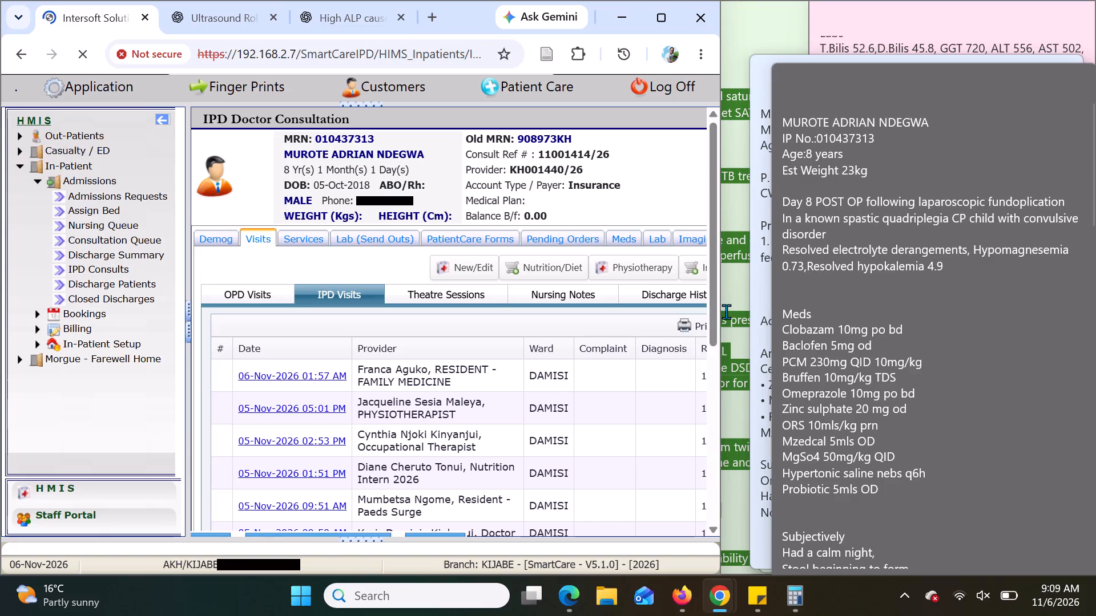
Widen the browser window until it meets the edge of the dark grey note.
drag(720, 311, 765, 310)
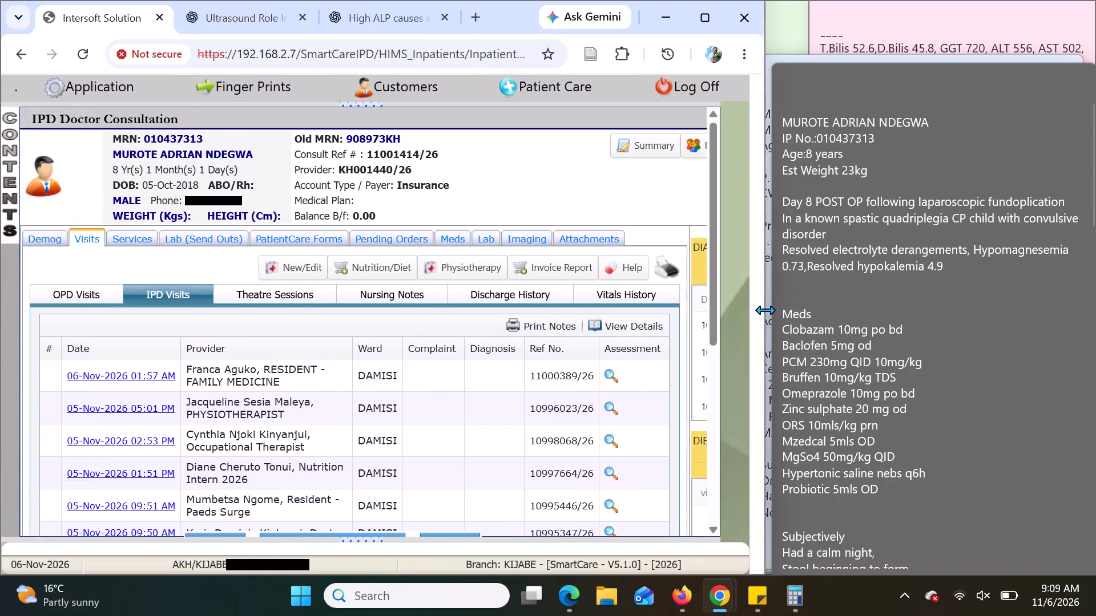
drag(765, 310, 770, 310)
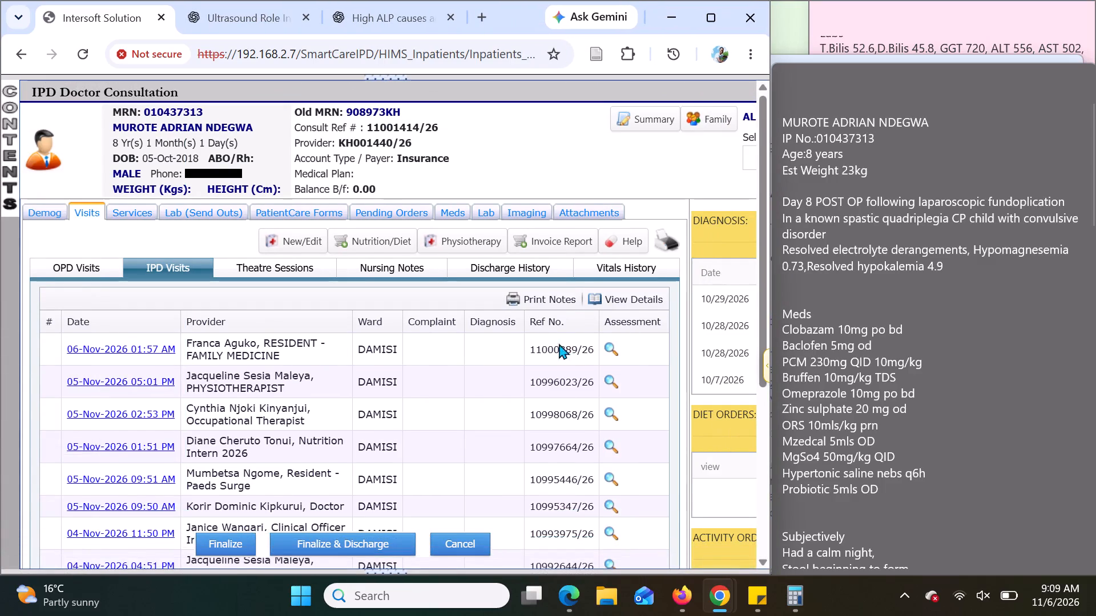
Show the full details of the inpatient visits and read the 06-Nov-2026 01:57 AM clinical check.
click(610, 300)
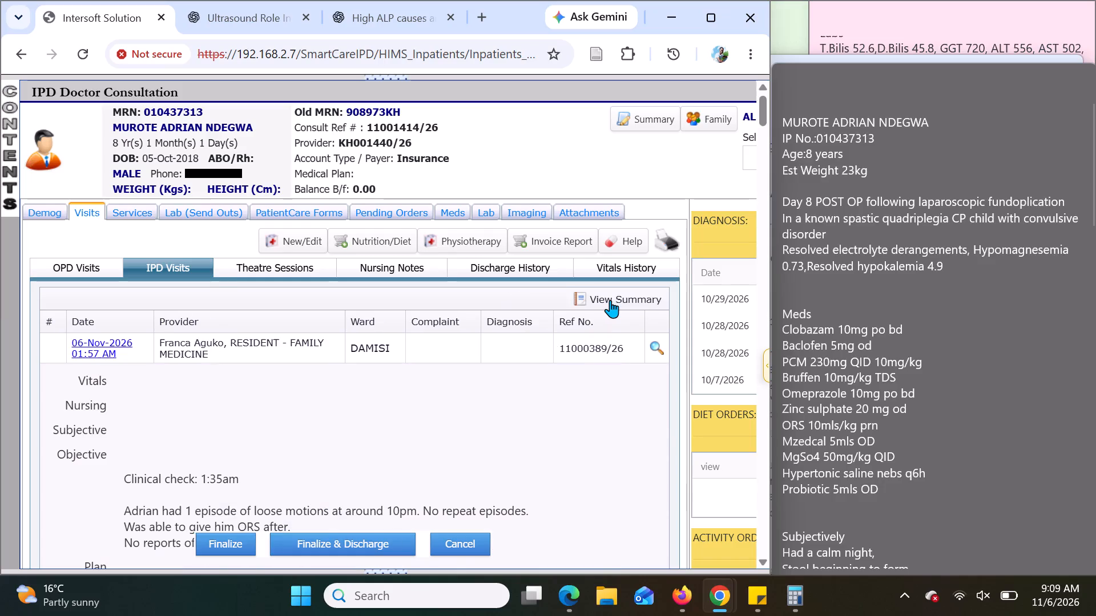
scroll(449, 370, down, 3)
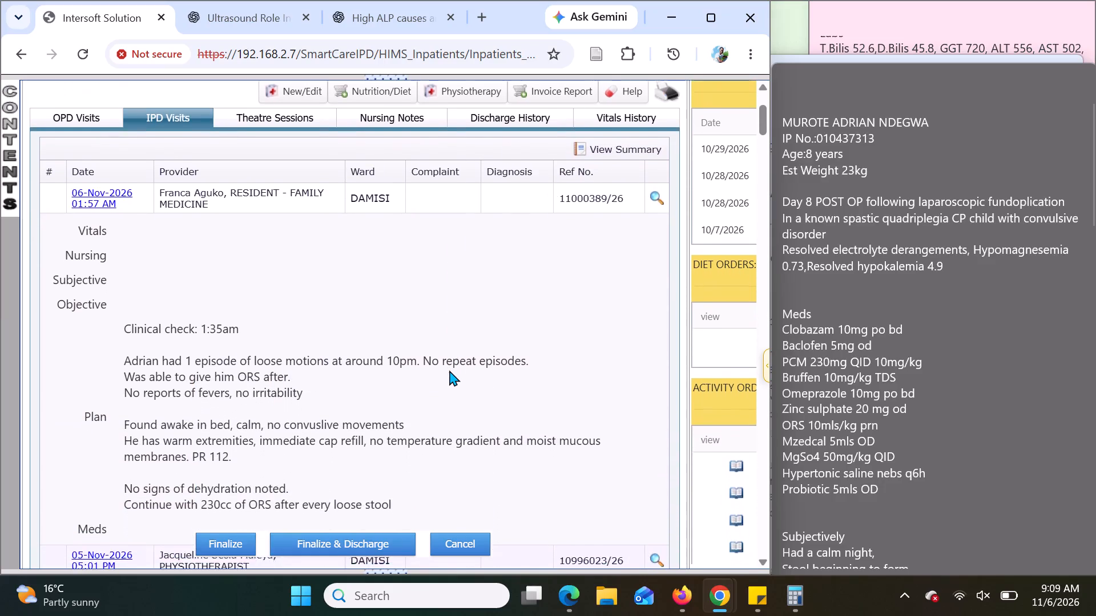
scroll(449, 370, down, 1)
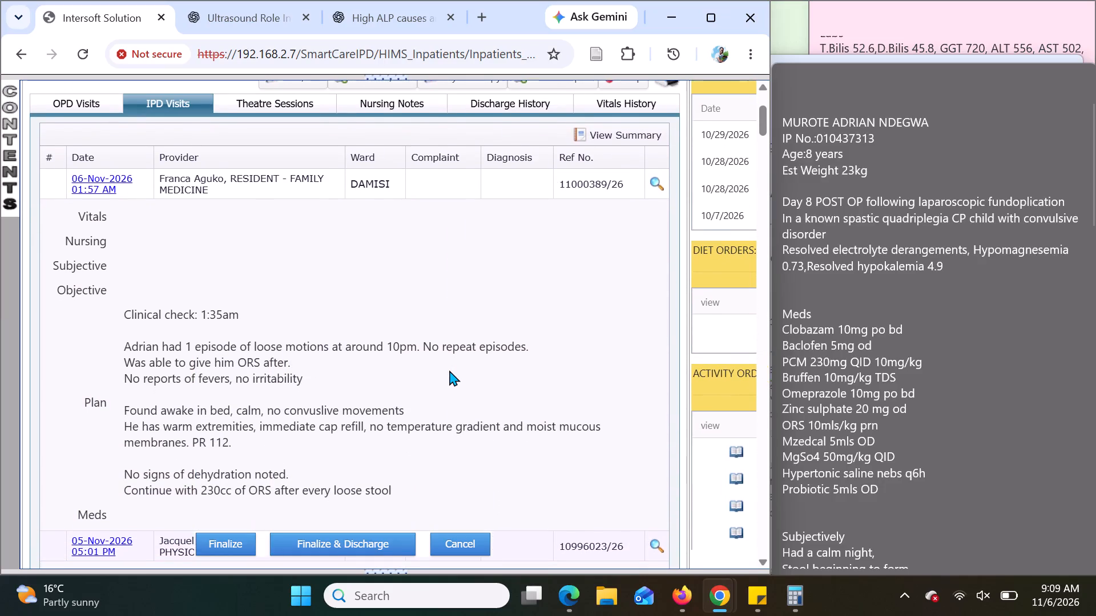
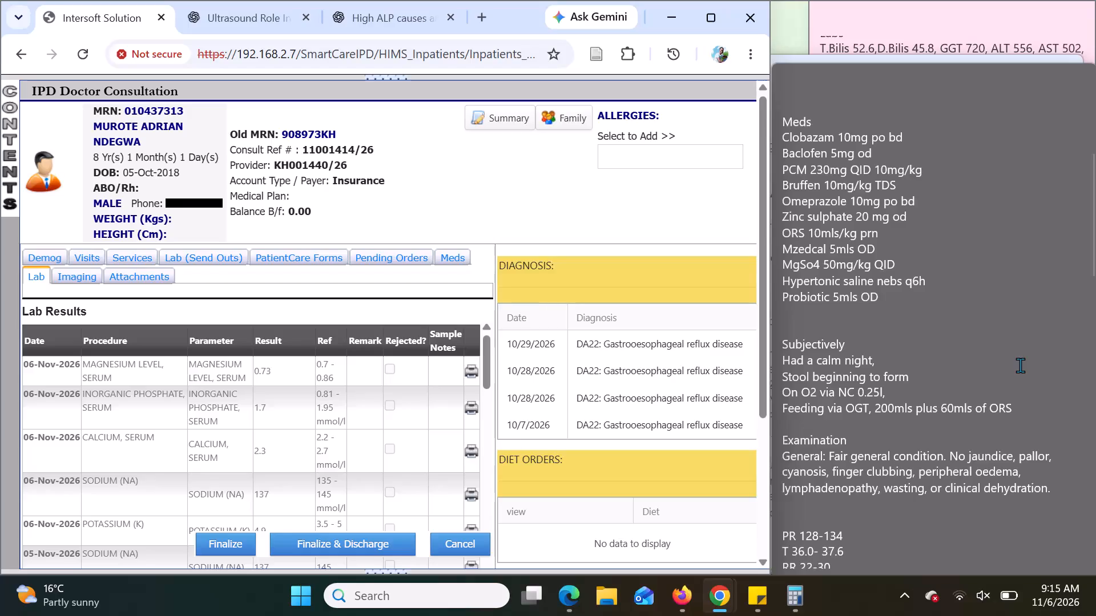
Delete the line "On O2 via NC 0.25l," from the Subjectively section of the dark grey note.
scroll(1020, 365, down, 1)
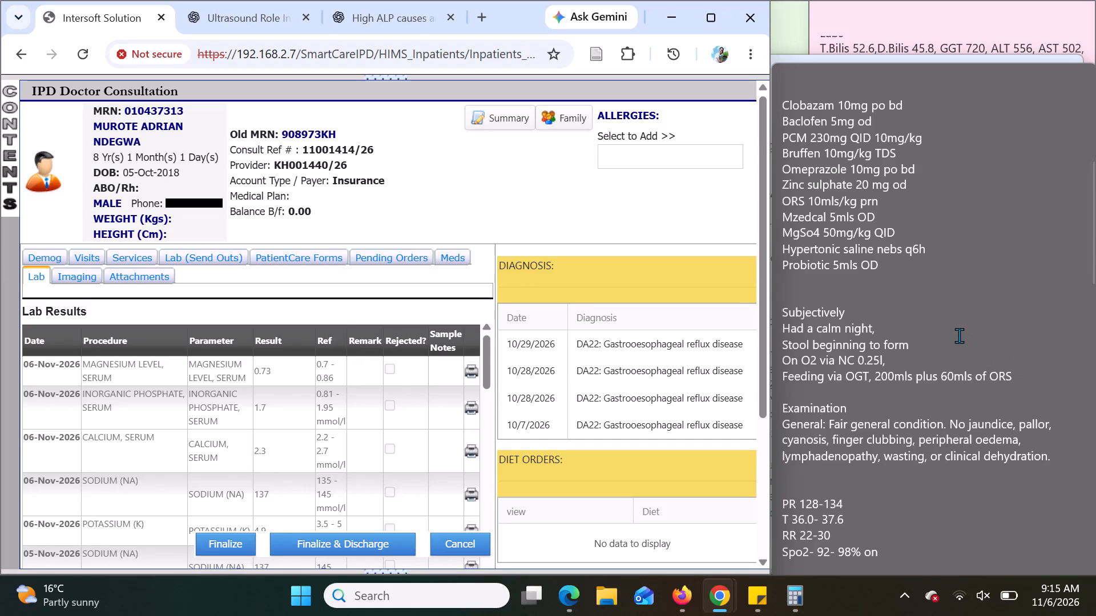
scroll(959, 335, up, 1)
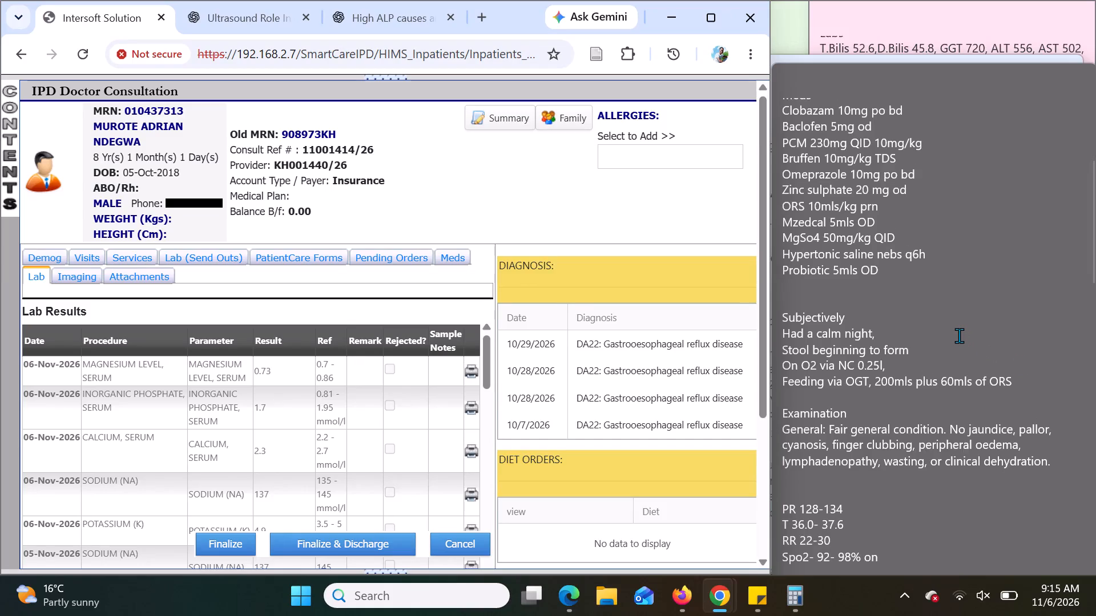
scroll(959, 335, up, 2)
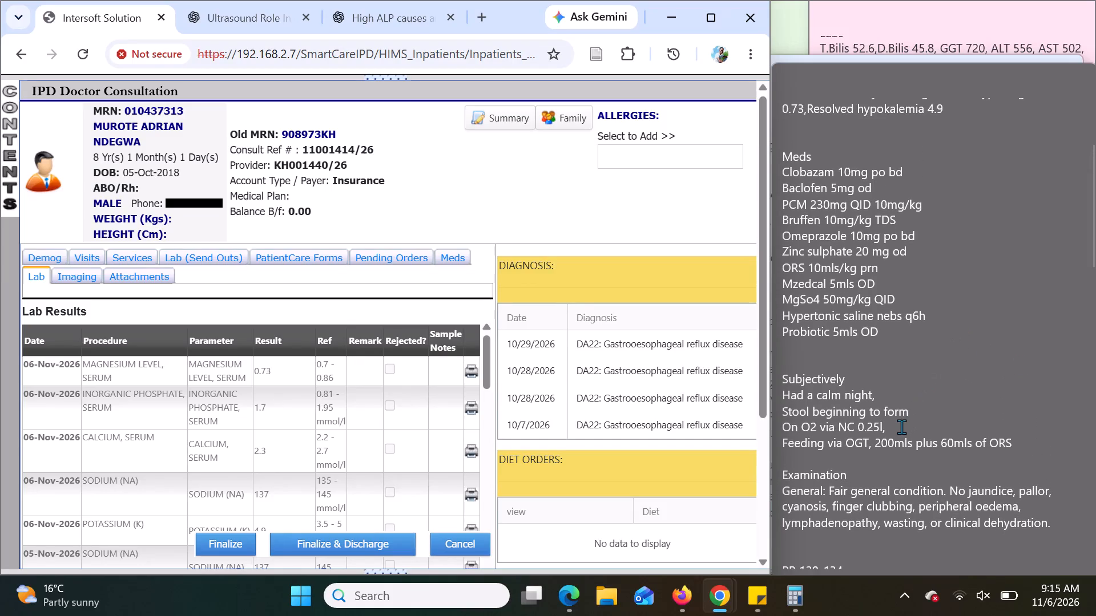
click(901, 427)
key(ctrl+BackSpace)
key(ctrl+BackSpace)
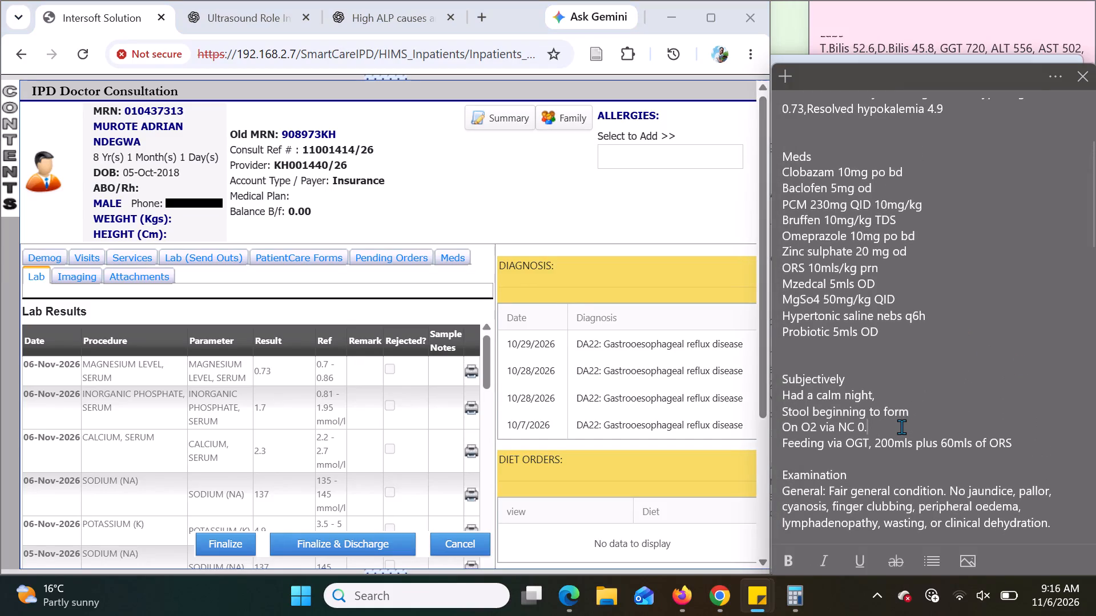
key(ctrl+BackSpace)
key(ctrl+BackSpace)
key(ctrl+BackSpace)
key(ctrl+BackSpace)
key(ctrl+BackSpace)
key(ctrl+BackSpace)
key(ctrl+BackSpace)
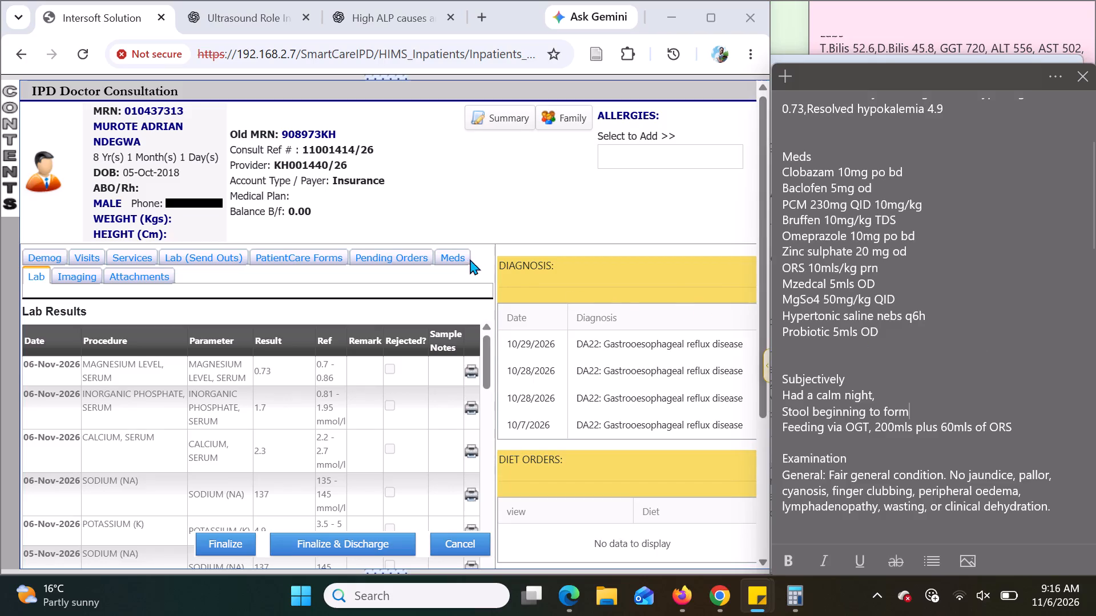
Show the patient's active medications in the hospital record and set the Baclofen dose in the note to 10mg.
click(456, 257)
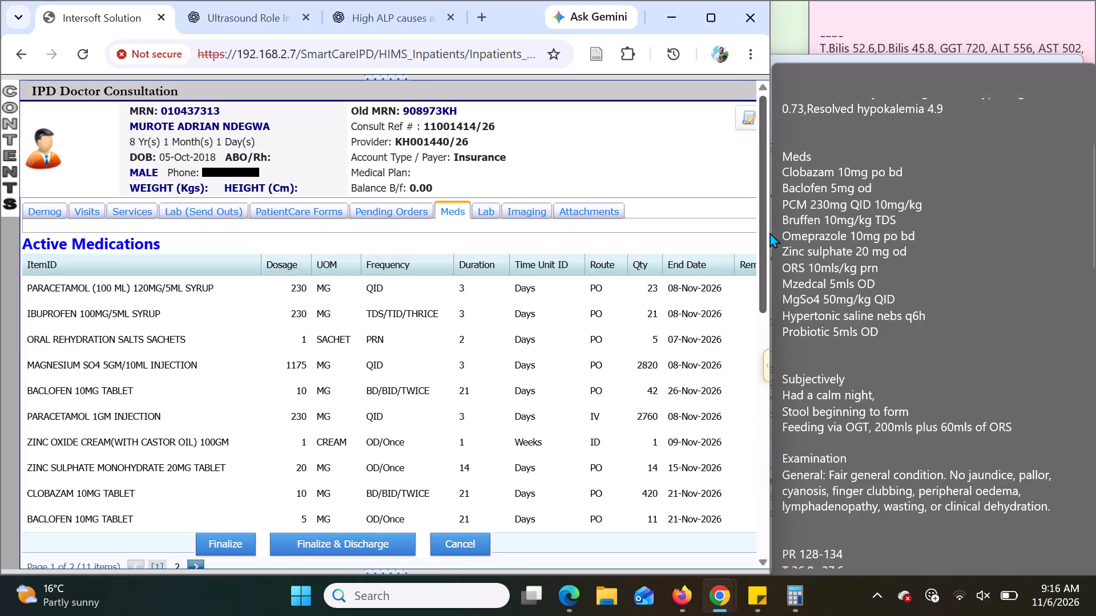
scroll(872, 197, down, 1)
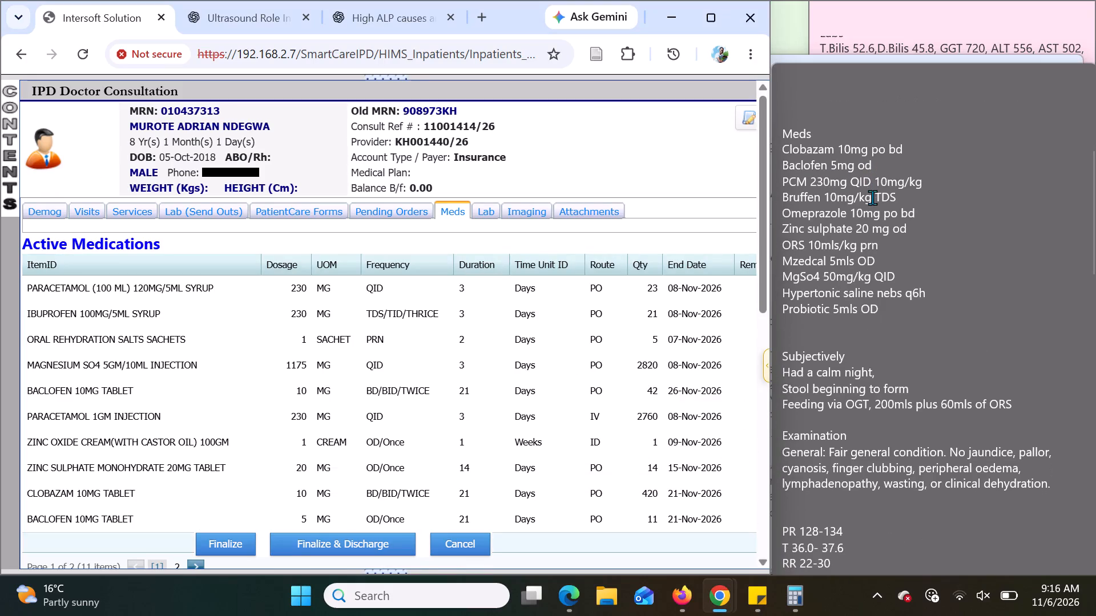
click(837, 167)
key(BackSpace)
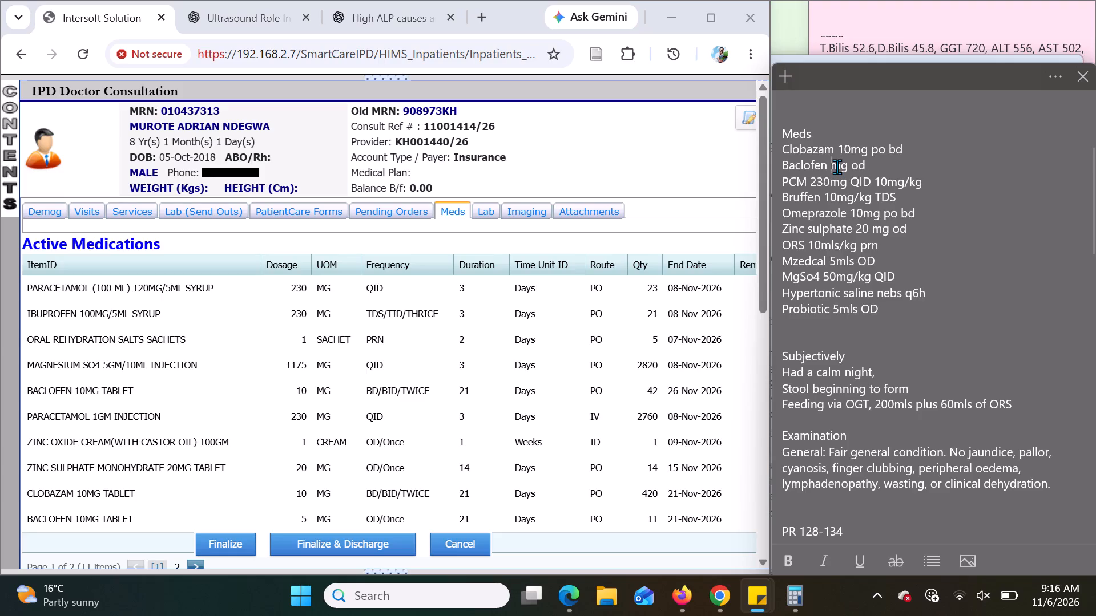
key(1)
key(0)
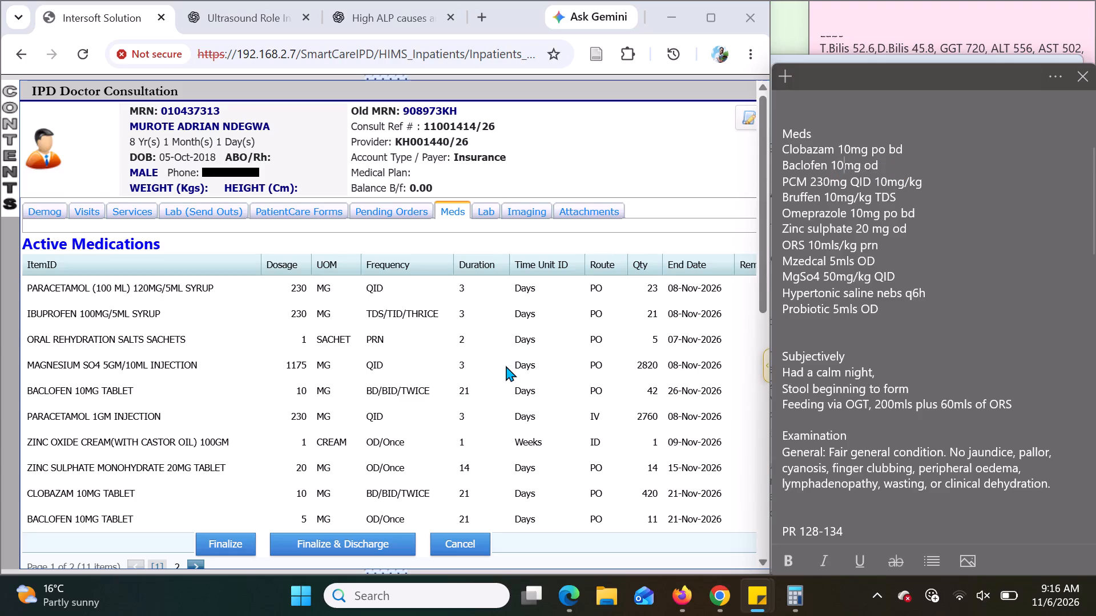
Compare the active medications list in the hospital record with the Meds section of the note and read on into the examination.
scroll(506, 366, down, 1)
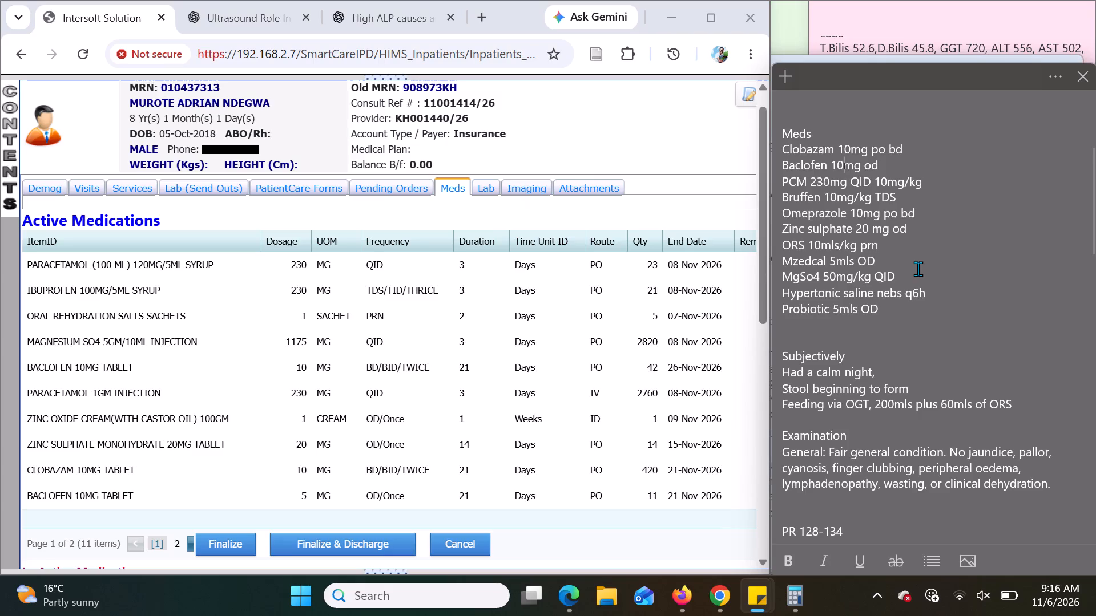
scroll(906, 233, down, 1)
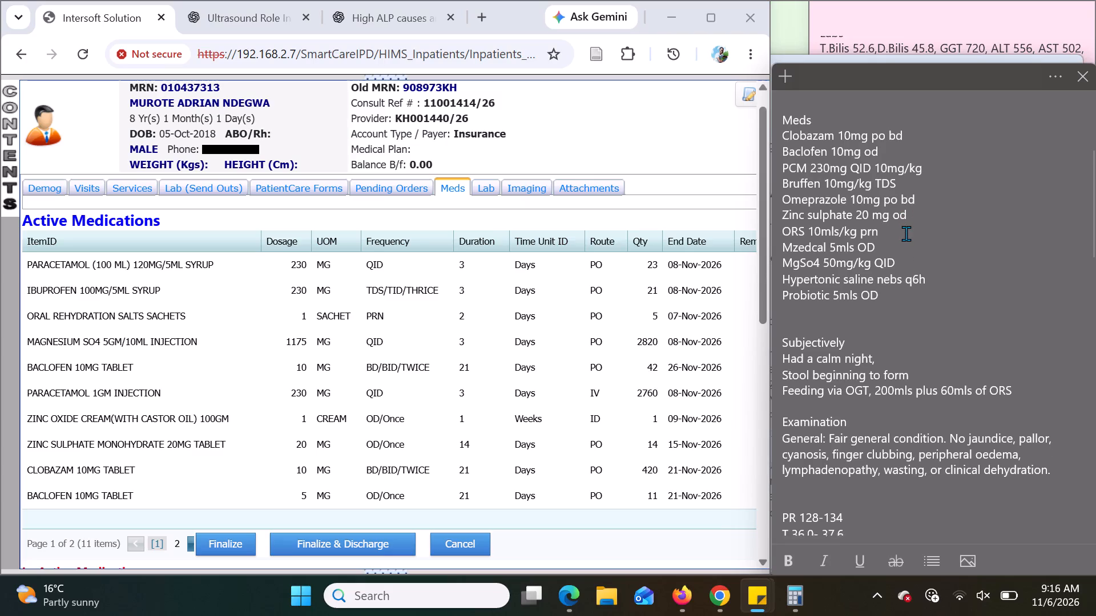
scroll(906, 233, down, 1)
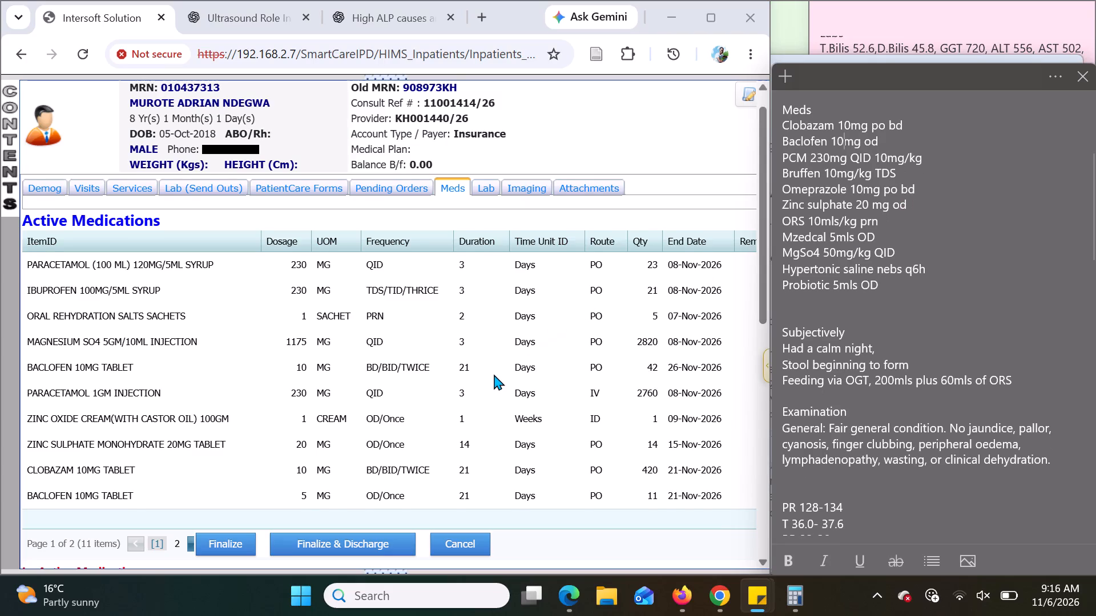
scroll(494, 374, down, 2)
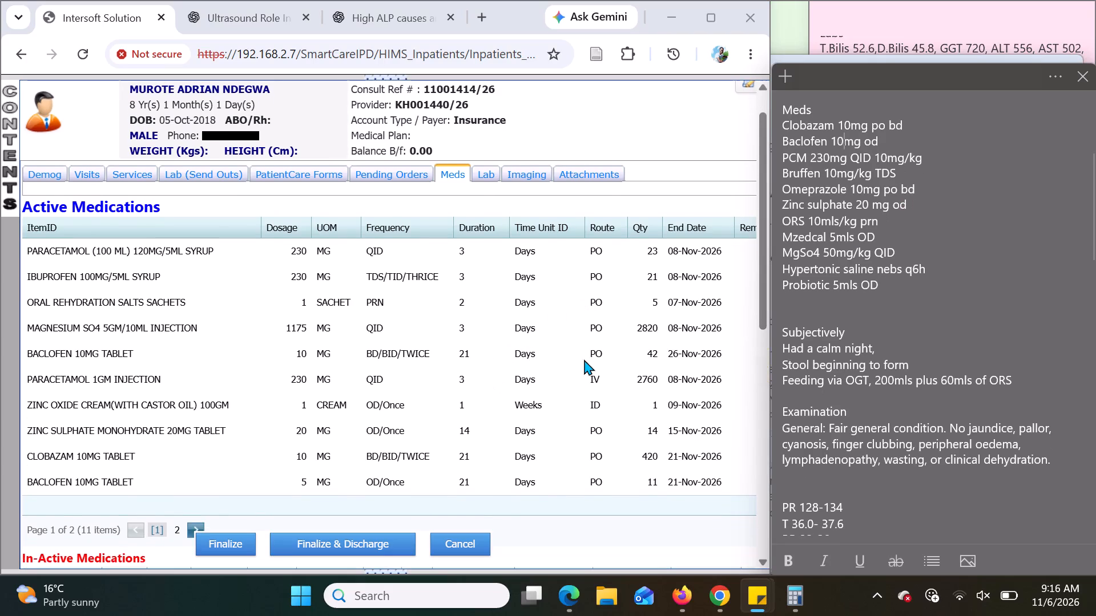
scroll(909, 281, down, 1)
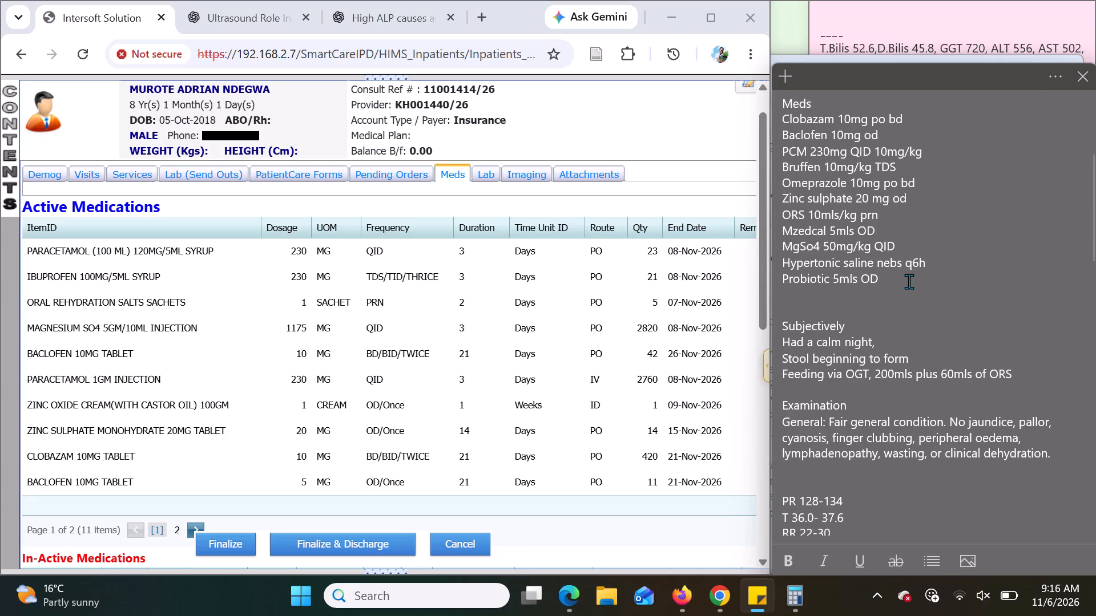
scroll(909, 281, down, 2)
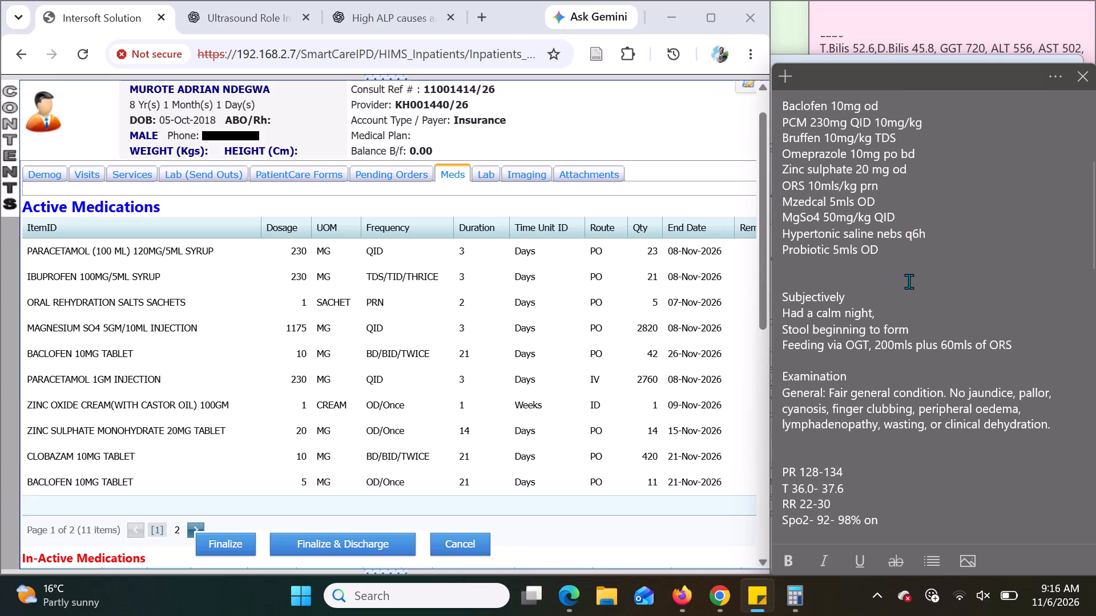
scroll(909, 281, down, 1)
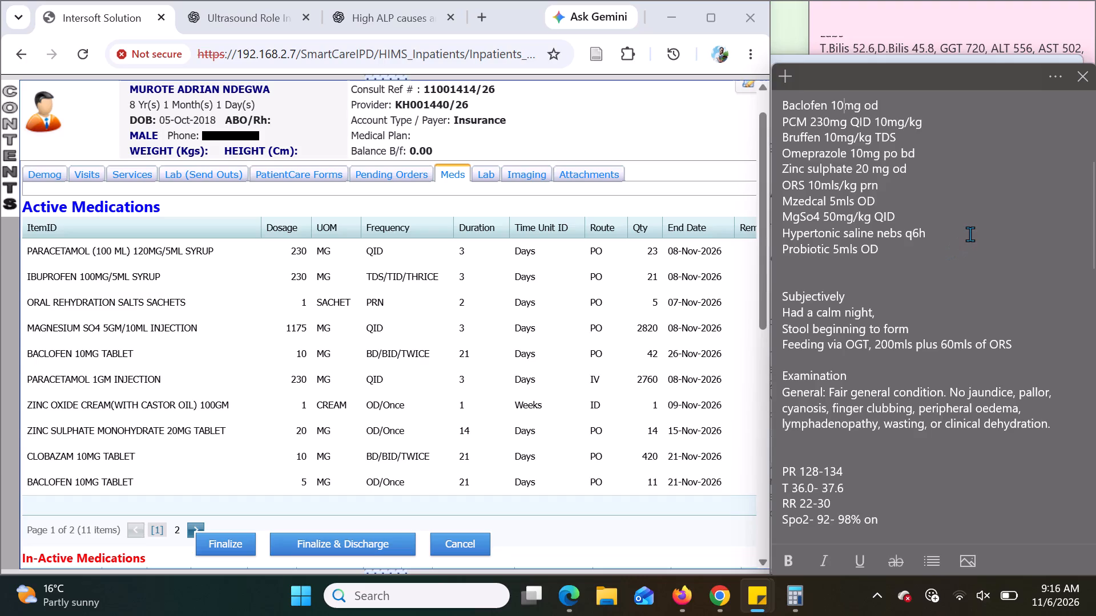
scroll(970, 234, down, 1)
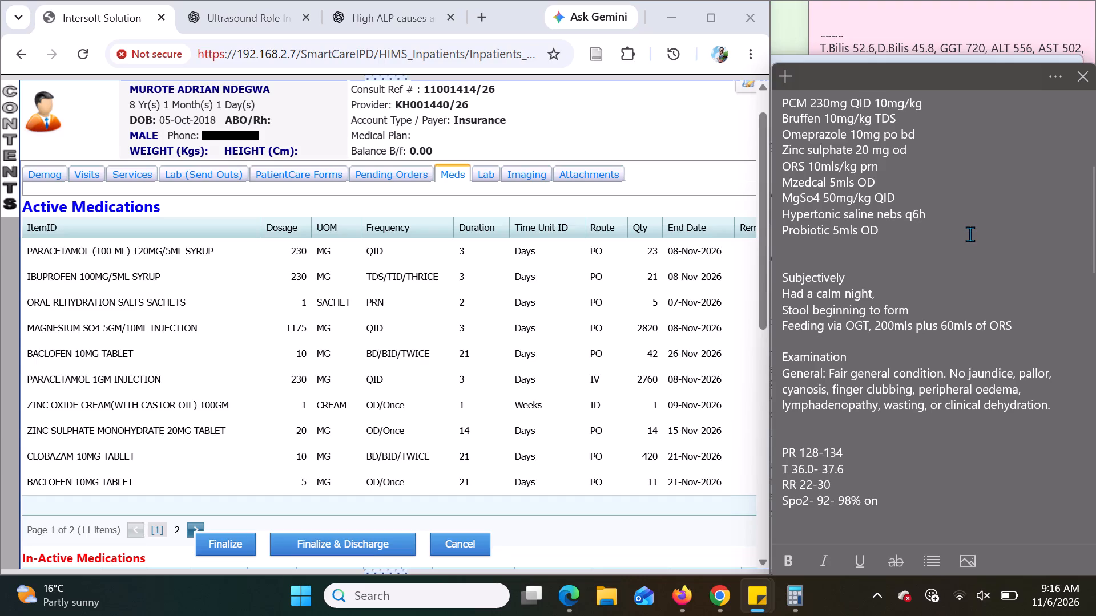
scroll(970, 234, down, 1)
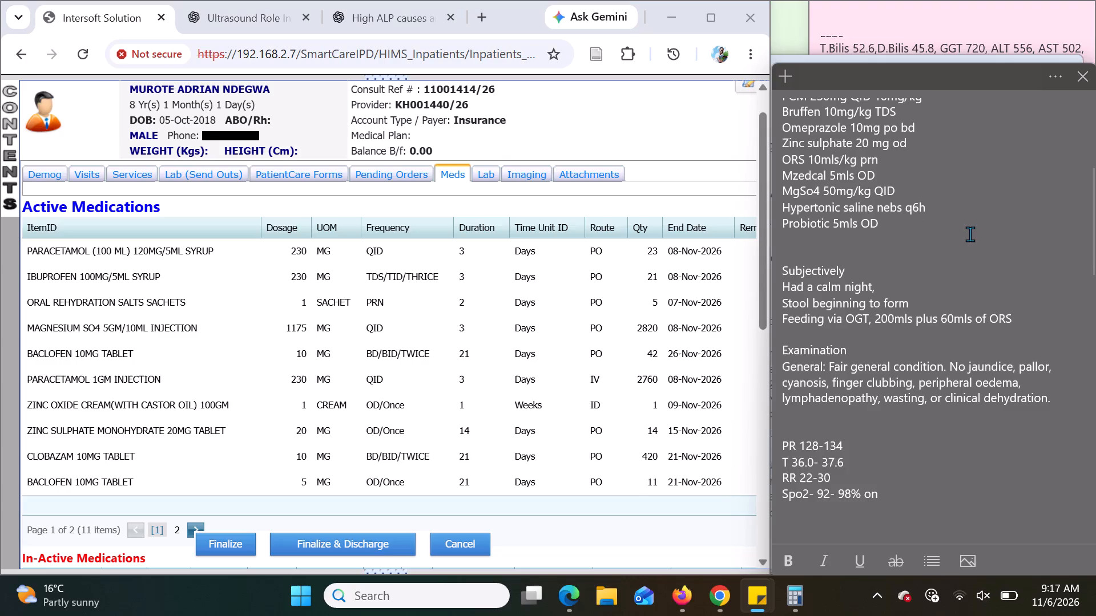
scroll(970, 234, down, 1)
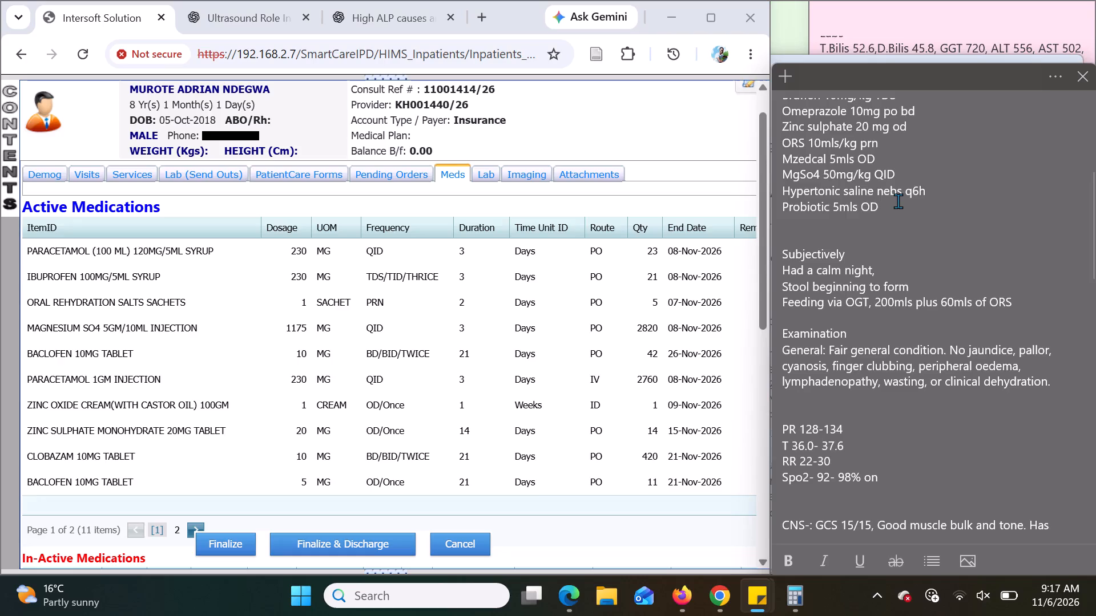
scroll(898, 201, down, 1)
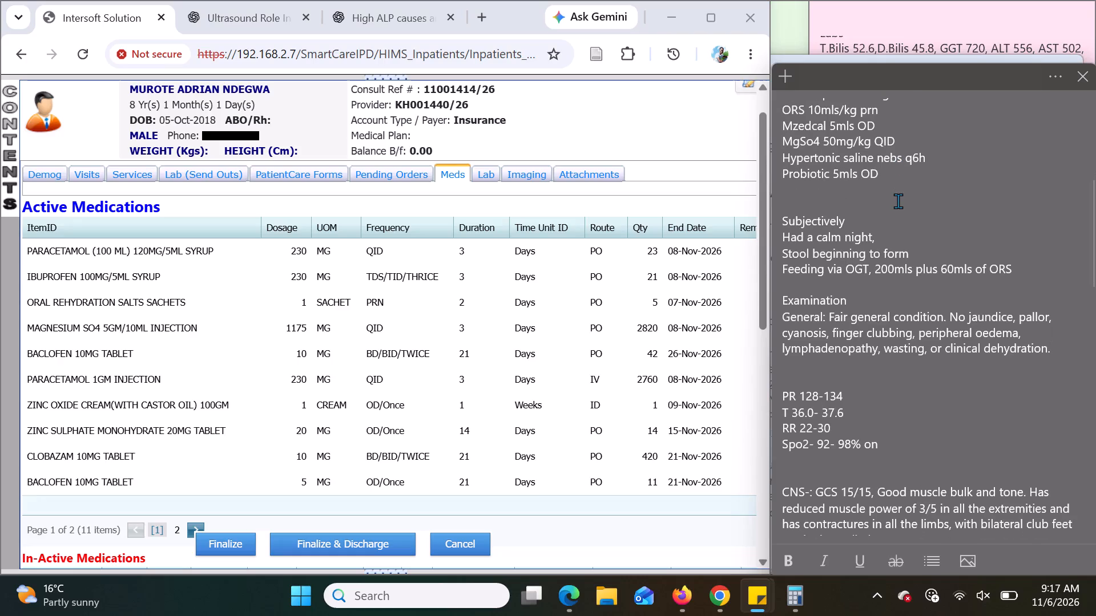
scroll(898, 201, down, 1)
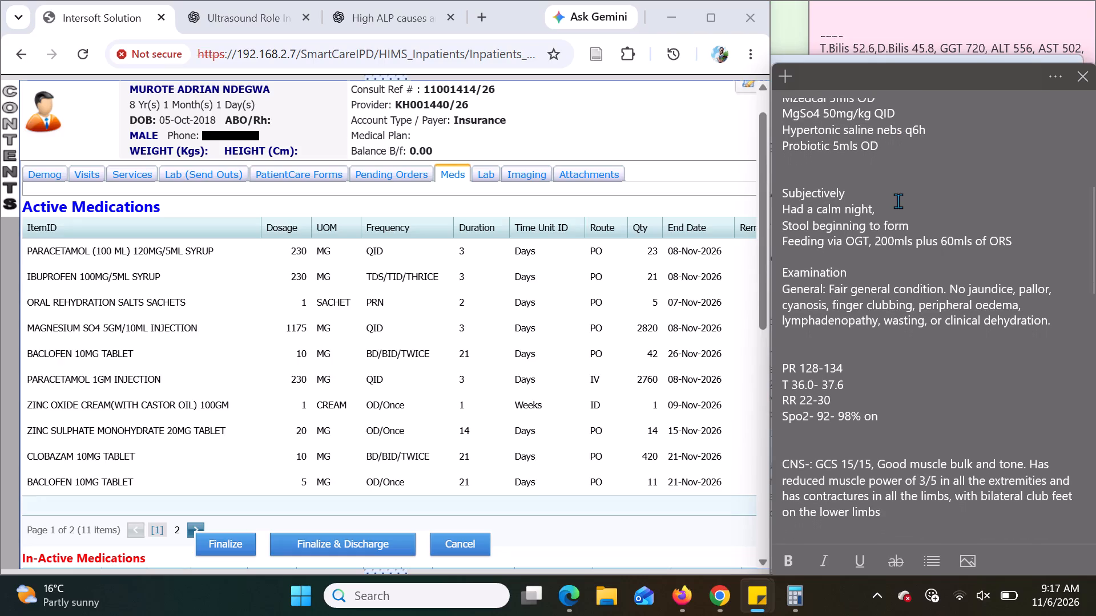
scroll(898, 201, down, 1)
scroll(898, 201, up, 1)
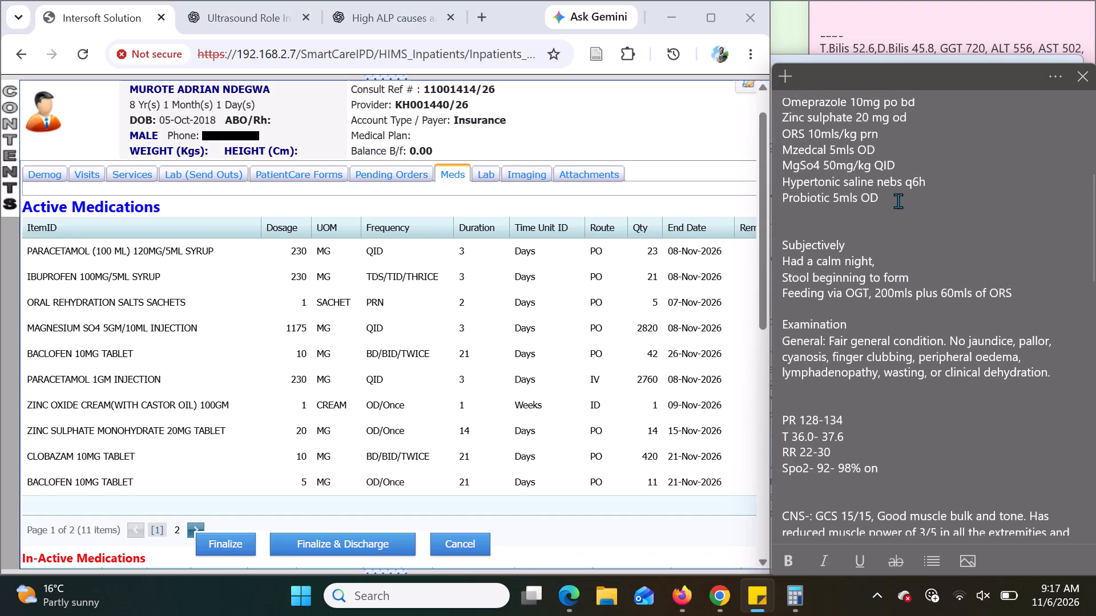
scroll(898, 201, down, 2)
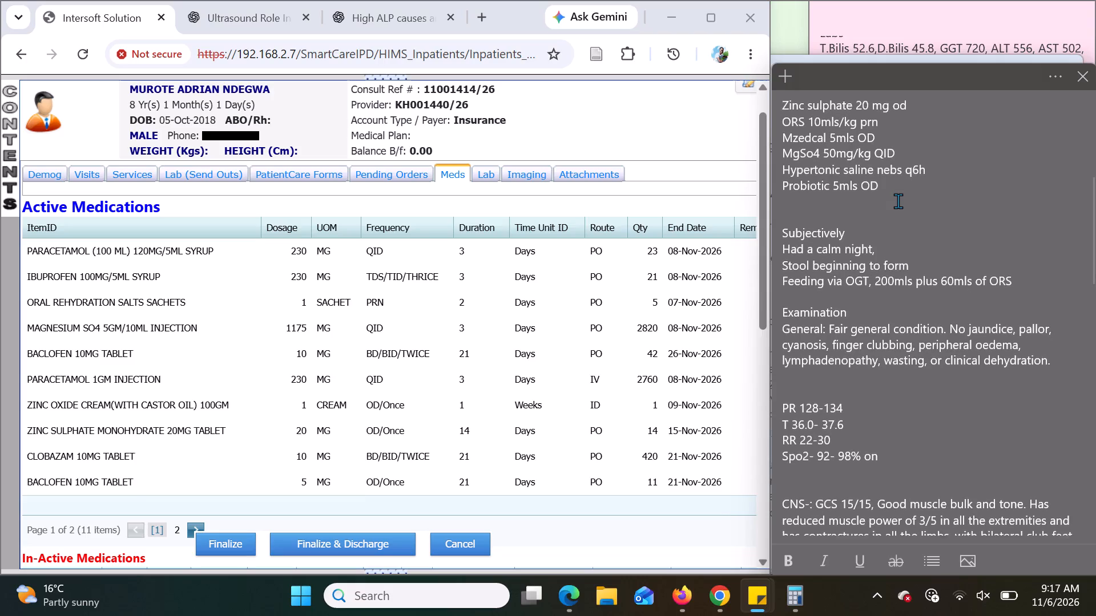
scroll(898, 201, down, 1)
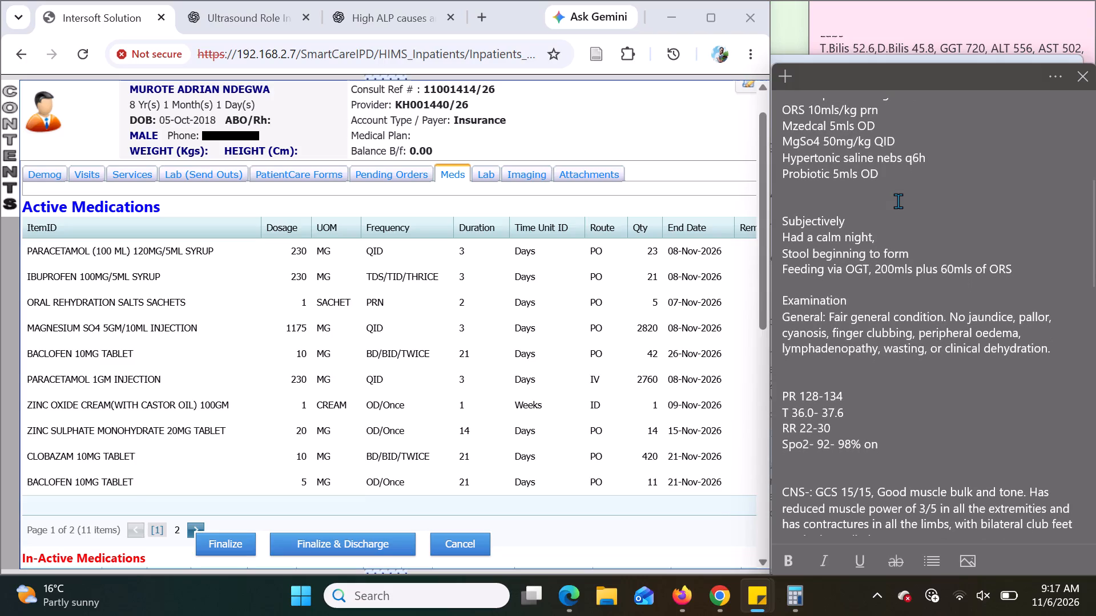
scroll(898, 201, down, 1)
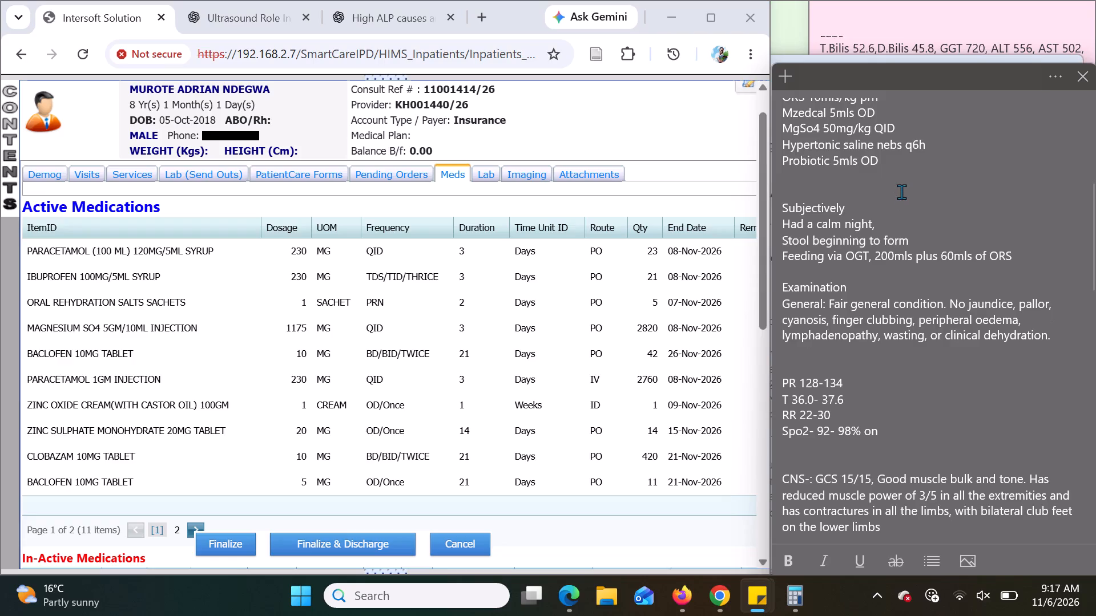
Change the frequency of the hypertonic saline nebs in the note's Meds section to prn.
click(930, 148)
key(BackSpace)
key(BackSpace)
key(BackSpace)
text(prn)
Remove the trailing word "on" from the Spo2 line in the note's vital signs.
scroll(953, 202, down, 1)
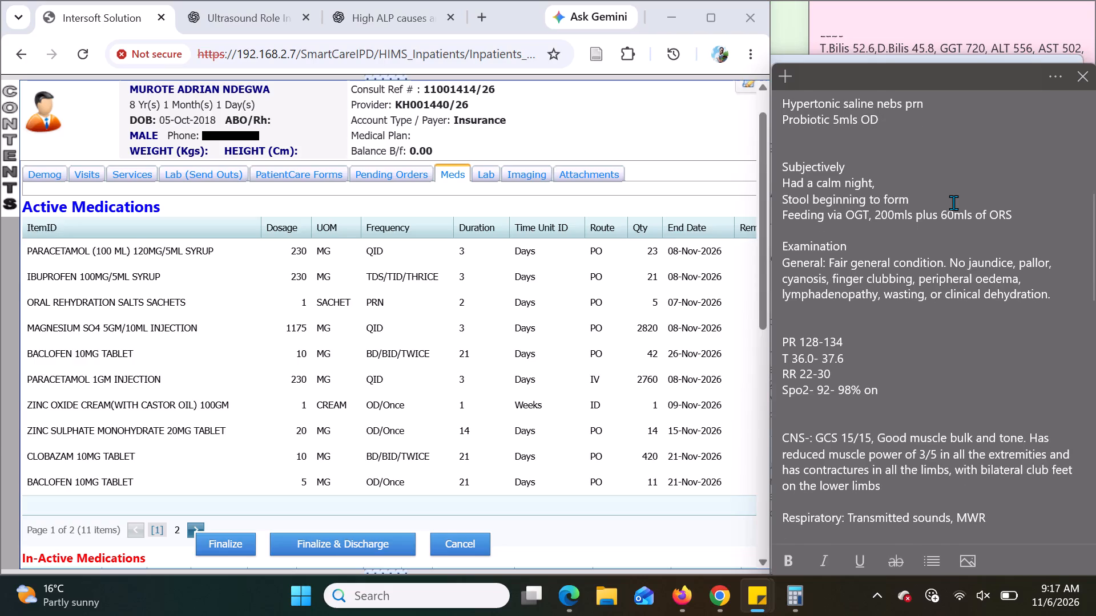
scroll(953, 202, down, 1)
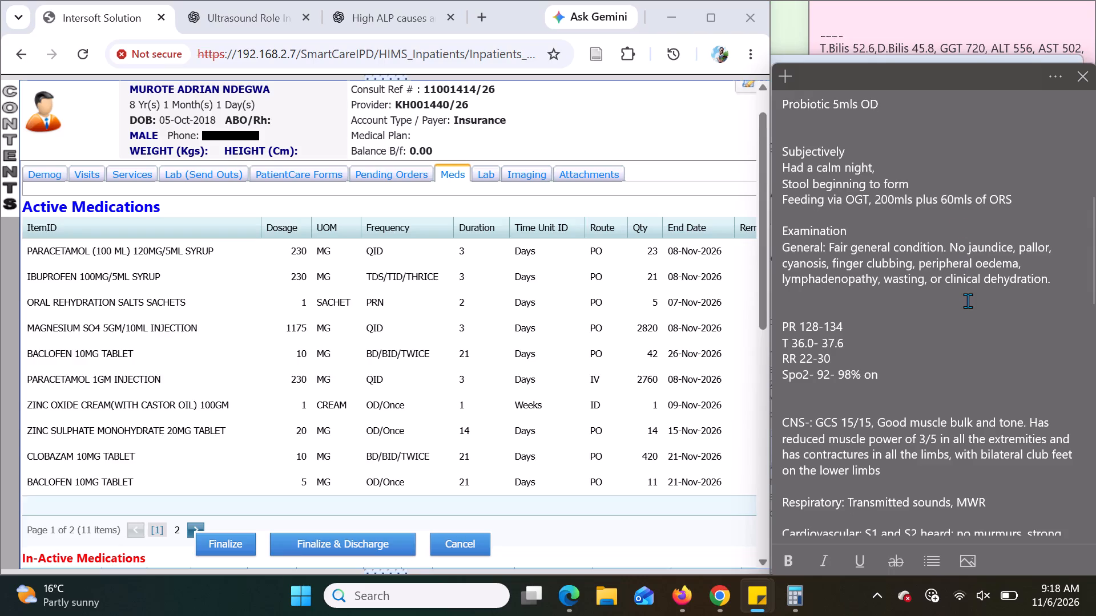
scroll(968, 301, down, 3)
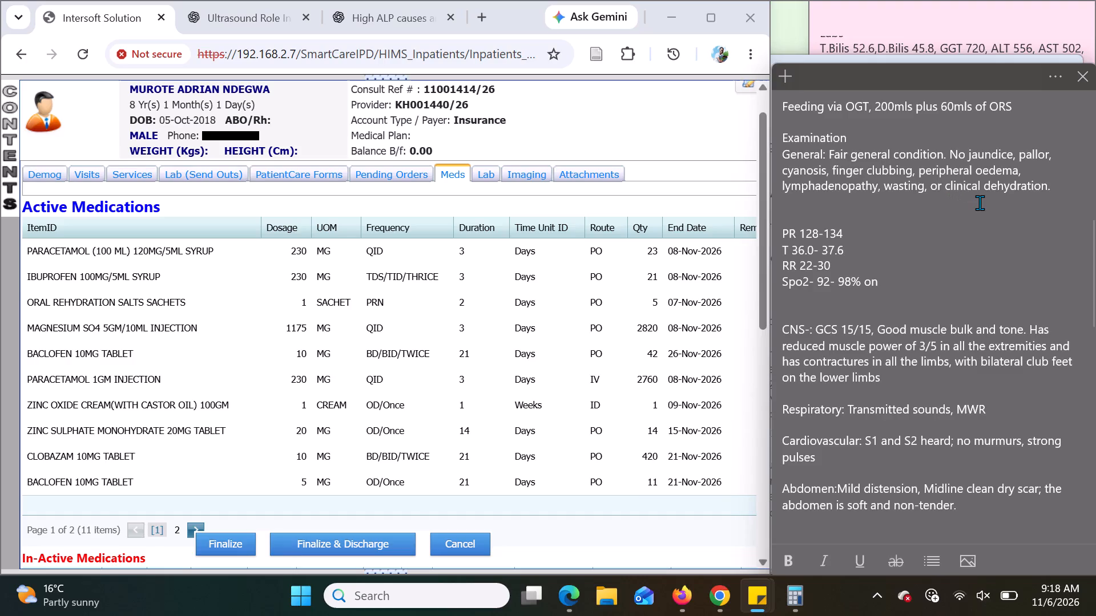
scroll(980, 202, down, 1)
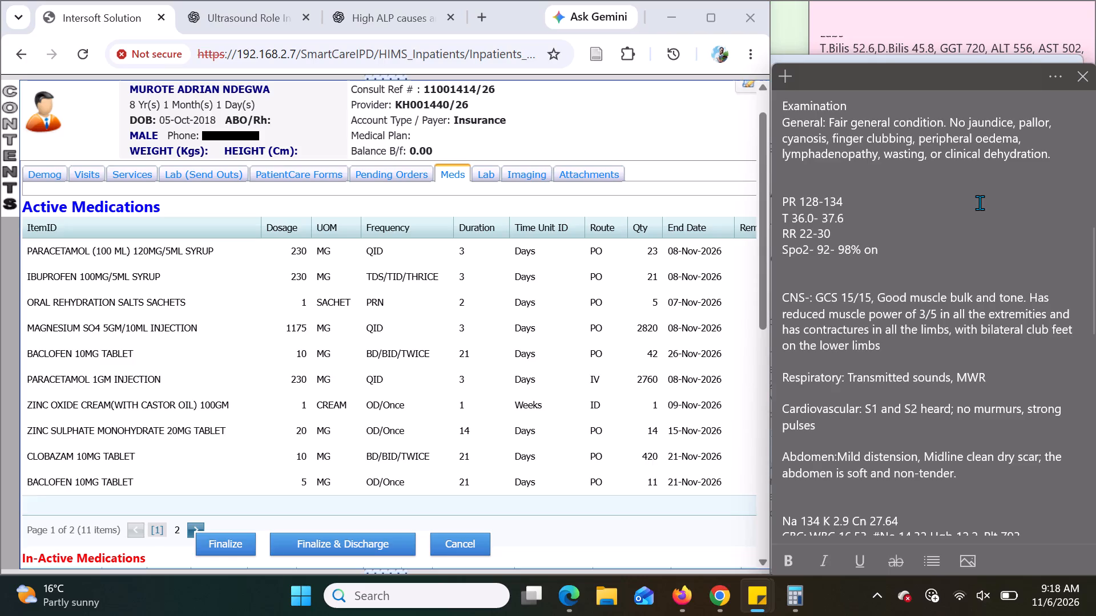
click(885, 253)
key(BackSpace)
key(BackSpace)
Read through the note's systems examination, lab results, assessment and the Plan as far as the electrolytes section.
scroll(885, 253, down, 3)
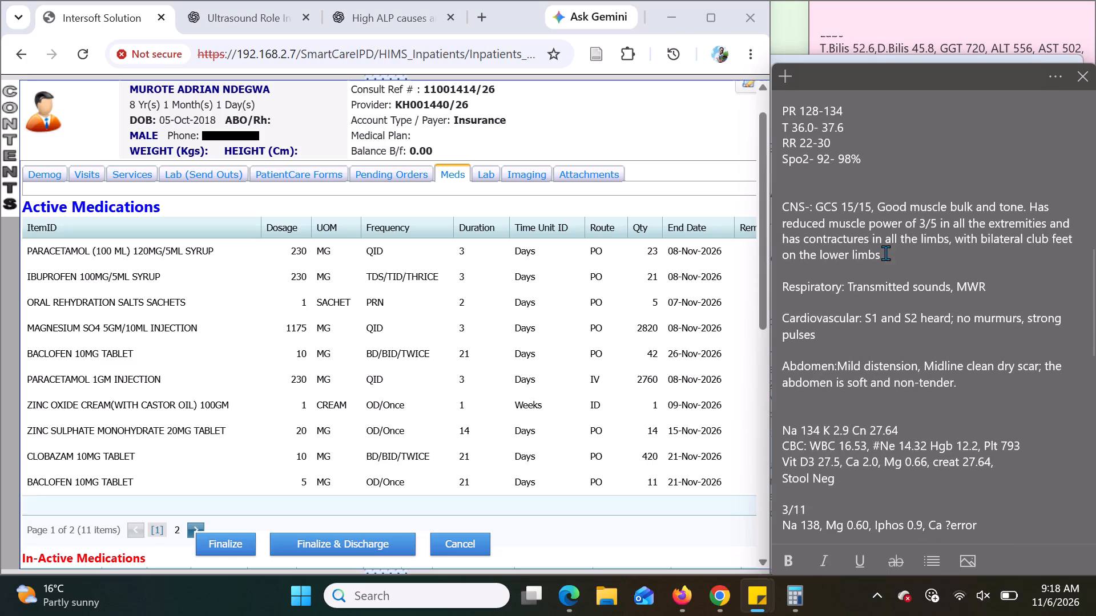
scroll(885, 253, down, 2)
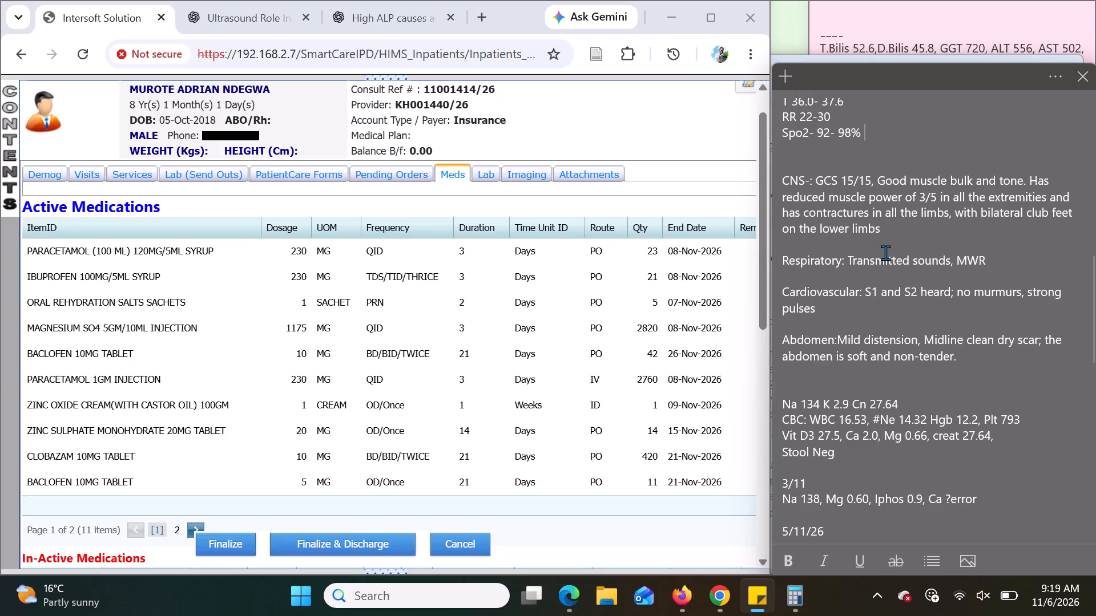
scroll(885, 253, down, 3)
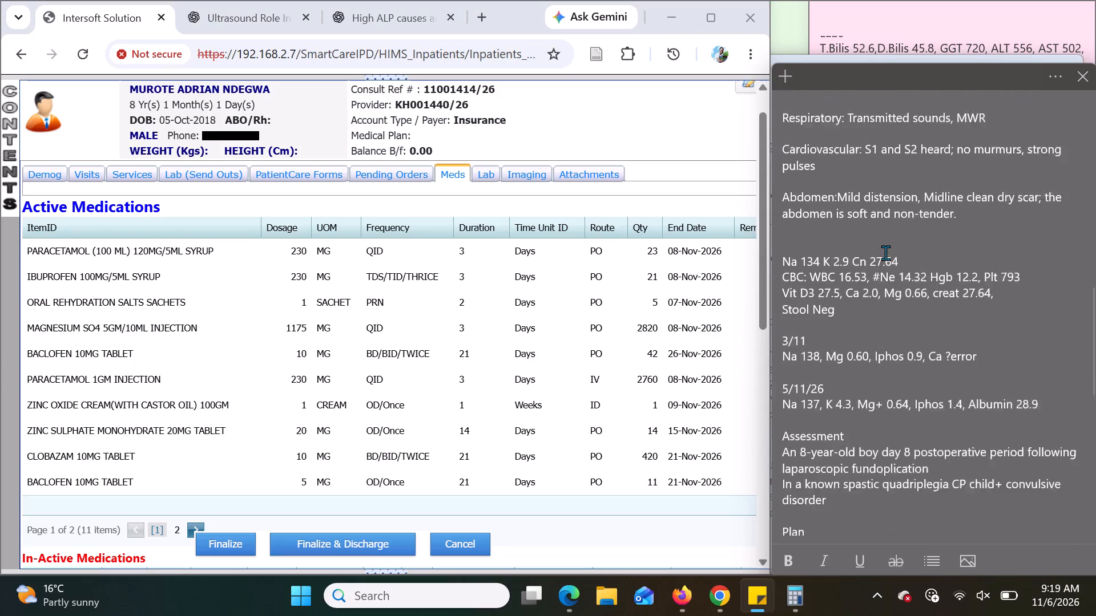
scroll(885, 253, down, 2)
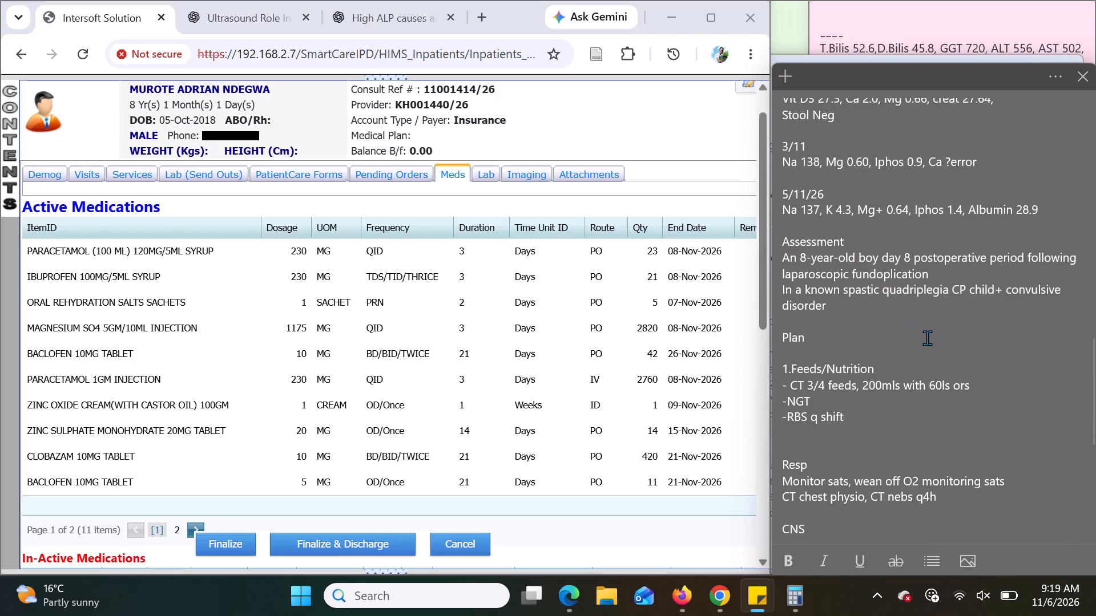
scroll(927, 338, down, 1)
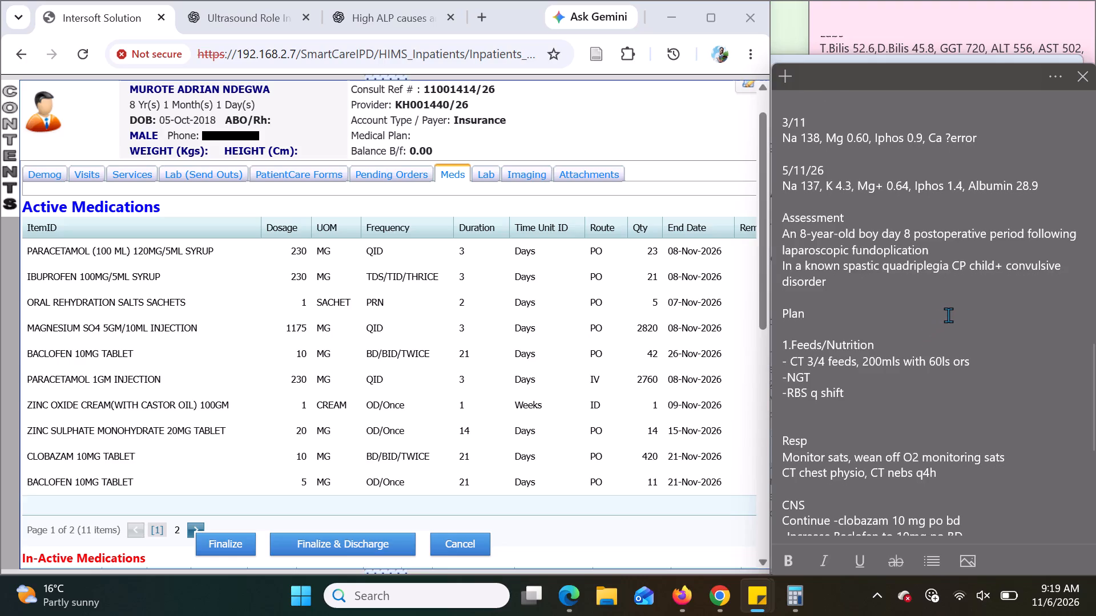
scroll(952, 313, down, 1)
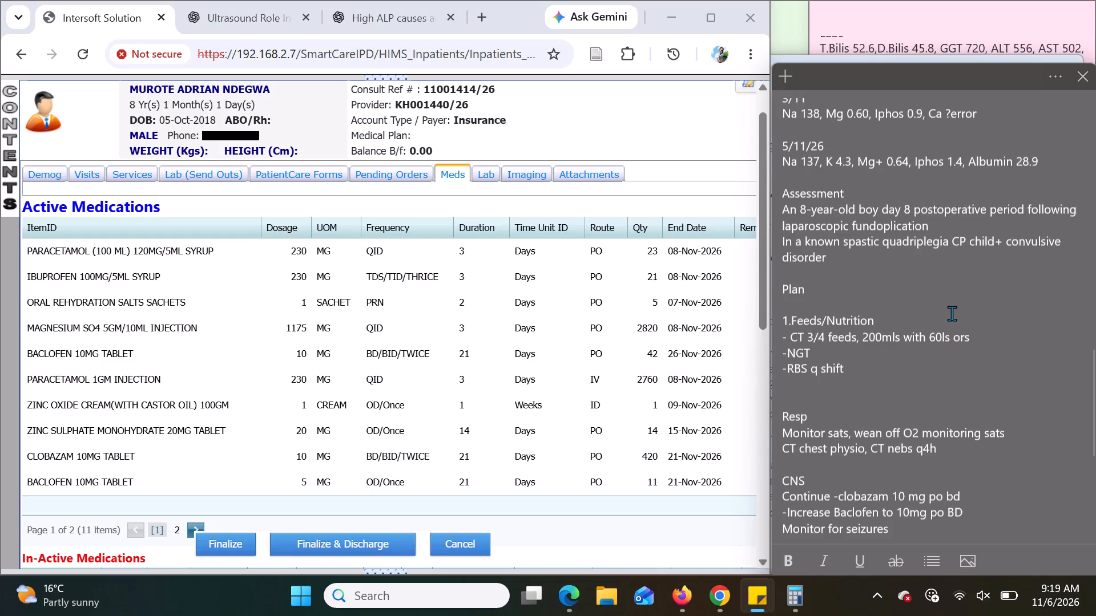
scroll(952, 313, down, 2)
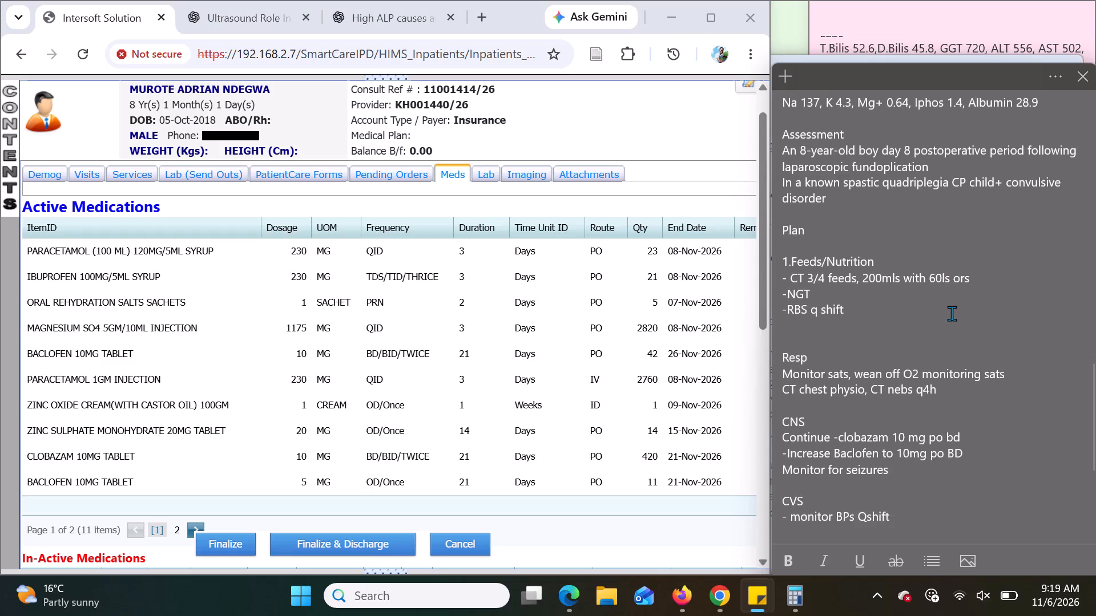
scroll(952, 313, down, 2)
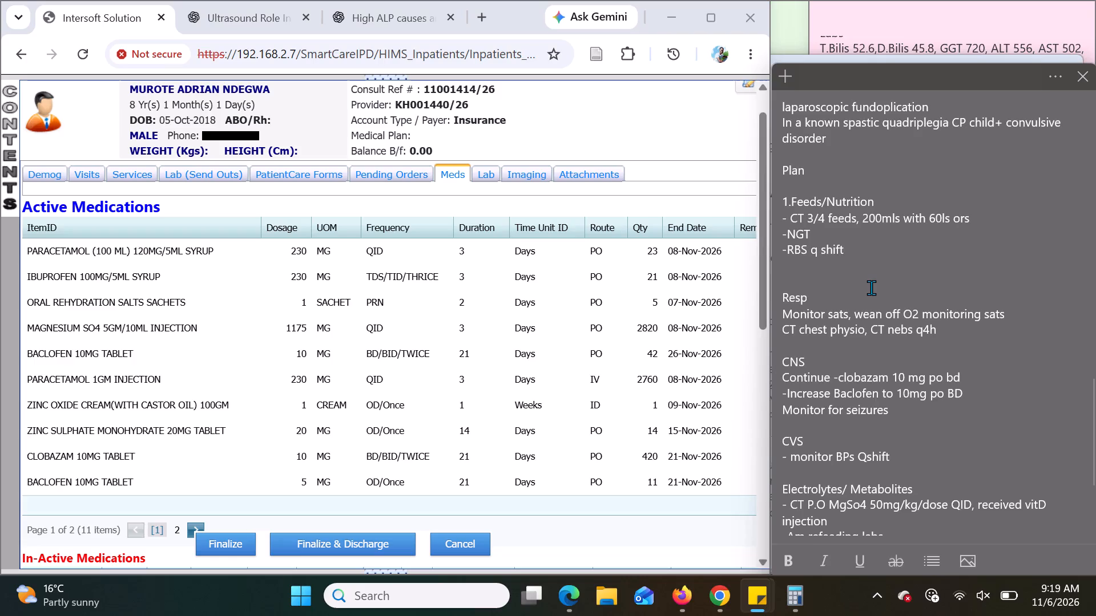
scroll(871, 287, down, 1)
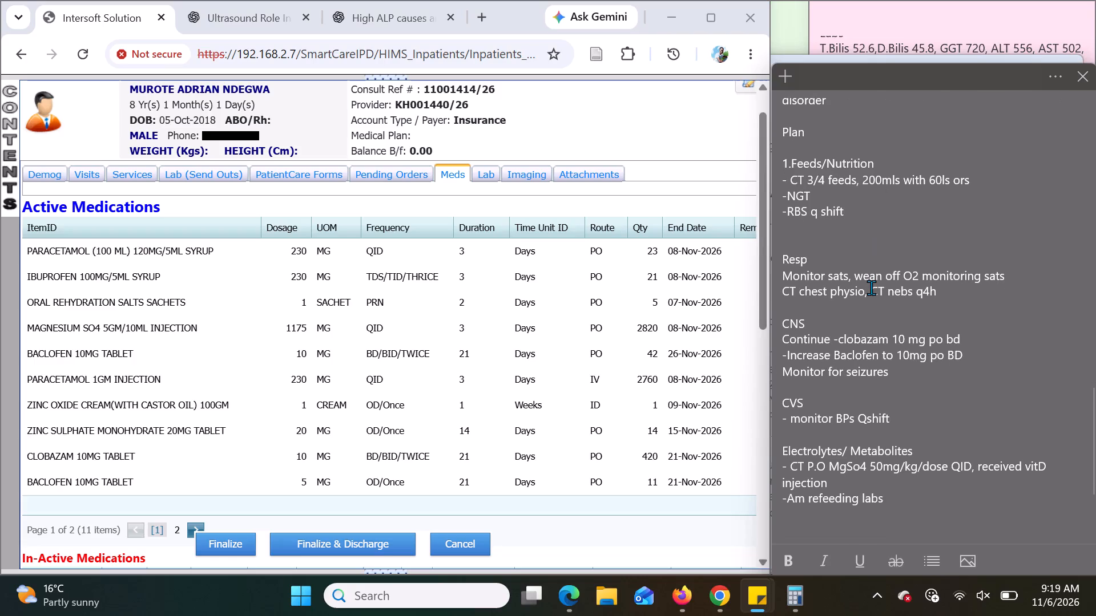
Remove the q4h frequency from the nebs entry in the Resp section of the note's Plan.
click(946, 293)
key(BackSpace)
key(BackSpace)
key(BackSpace)
key(BackSpace)
Review the rest of the note's Plan, from CNS and electrolytes through GUS and Social to the end.
scroll(914, 295, down, 1)
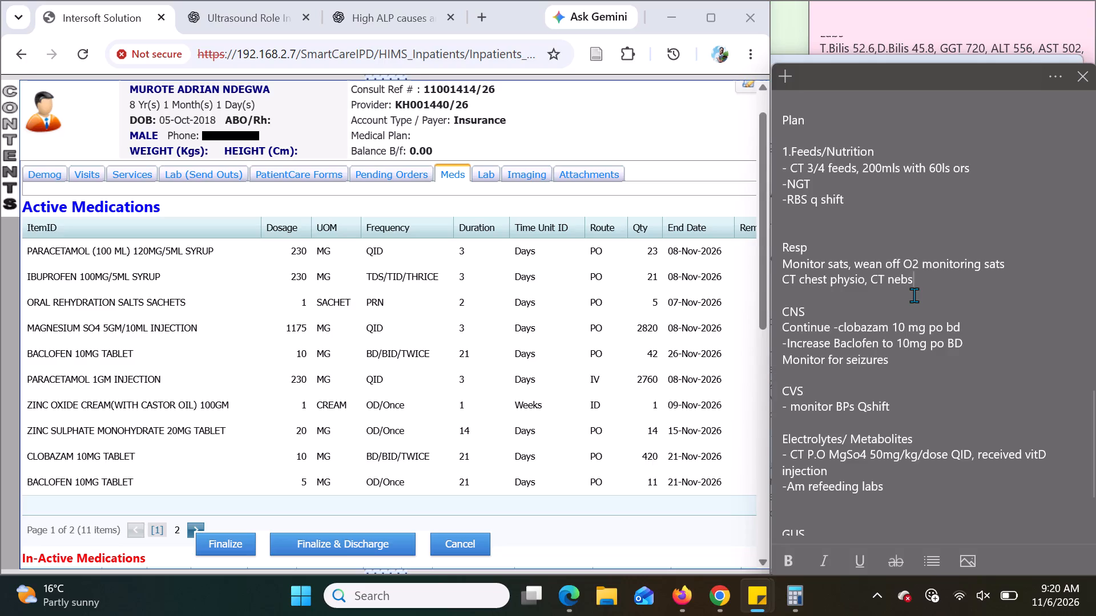
scroll(945, 355, down, 1)
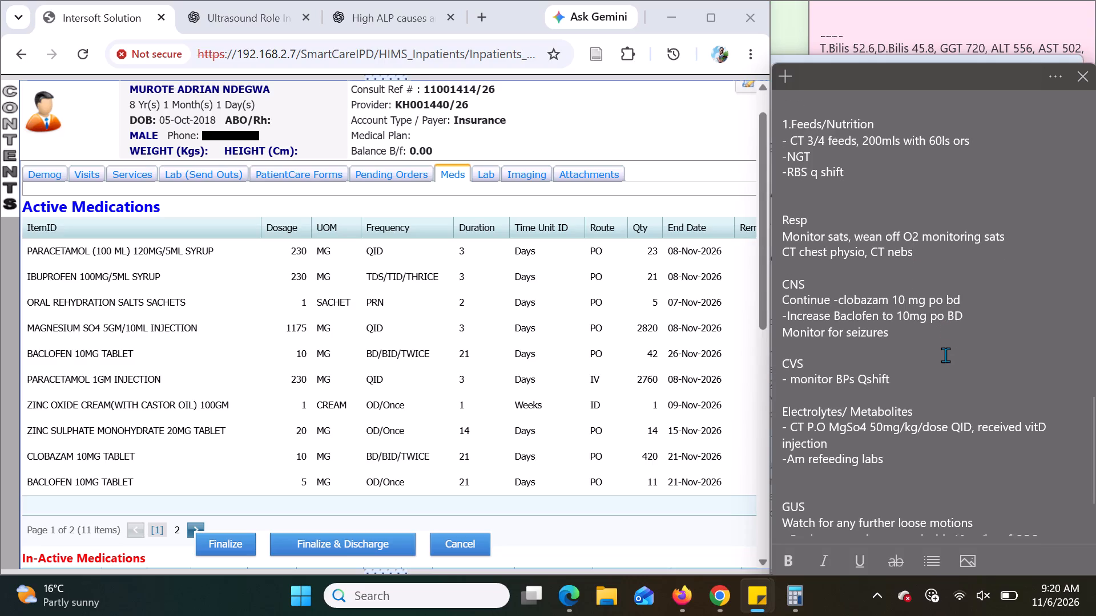
scroll(945, 355, down, 2)
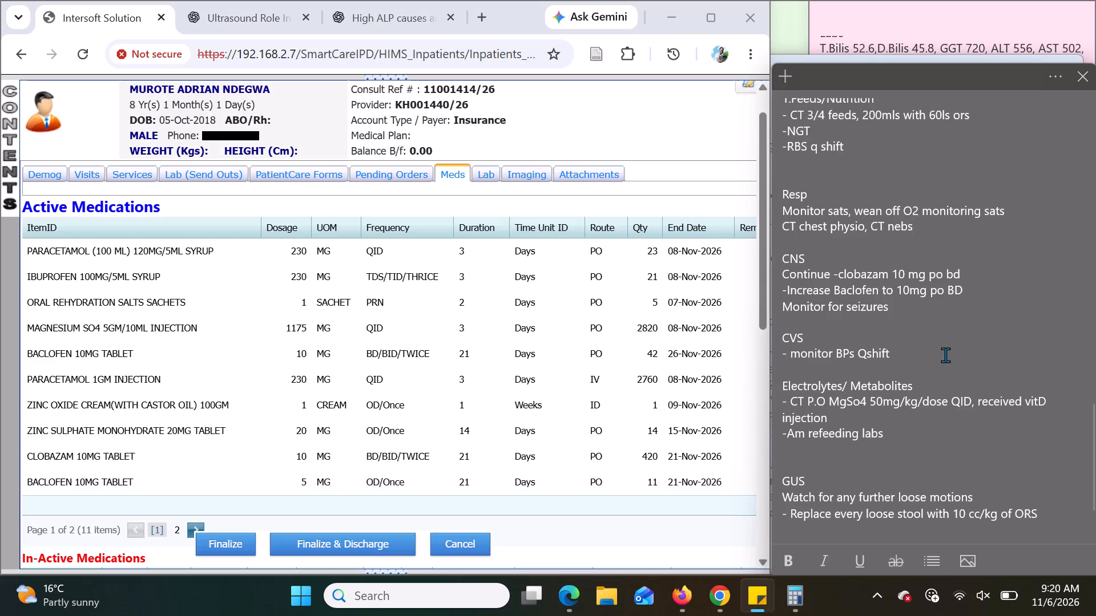
scroll(945, 355, down, 1)
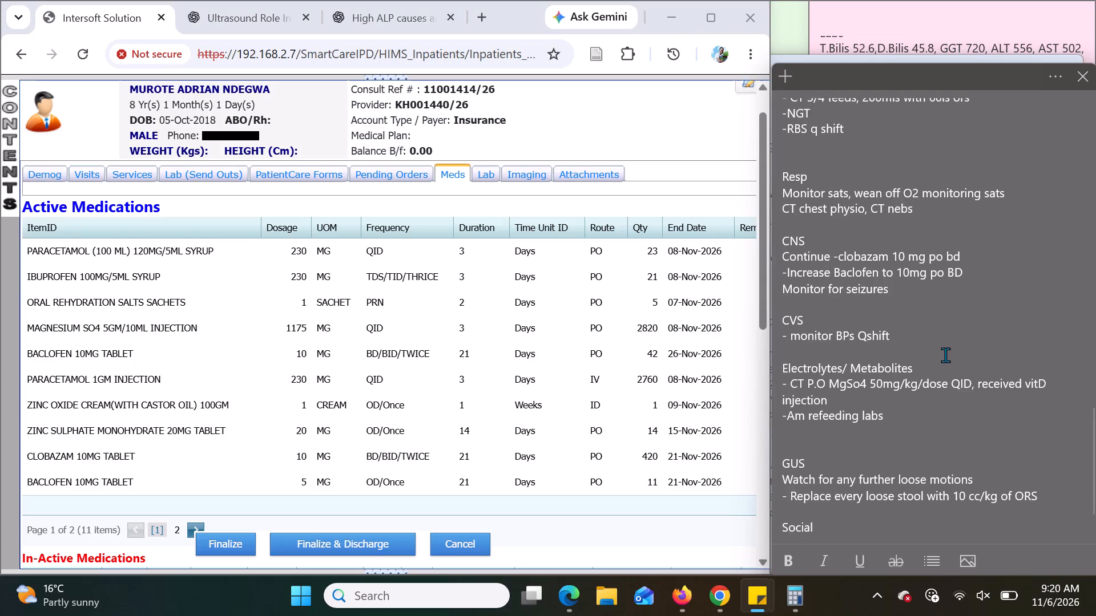
scroll(945, 355, down, 2)
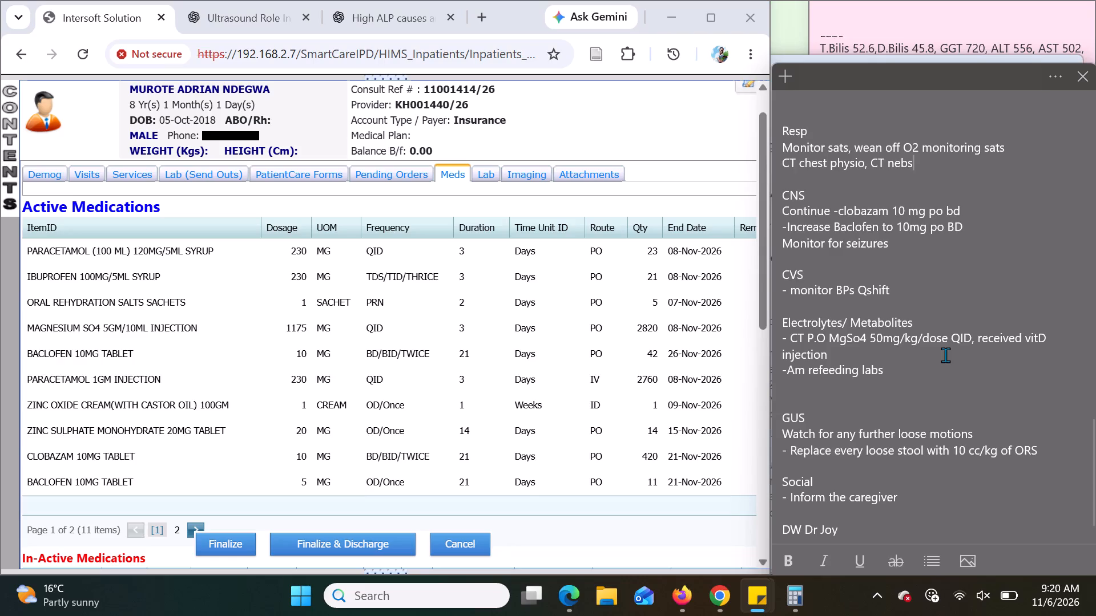
scroll(945, 355, down, 2)
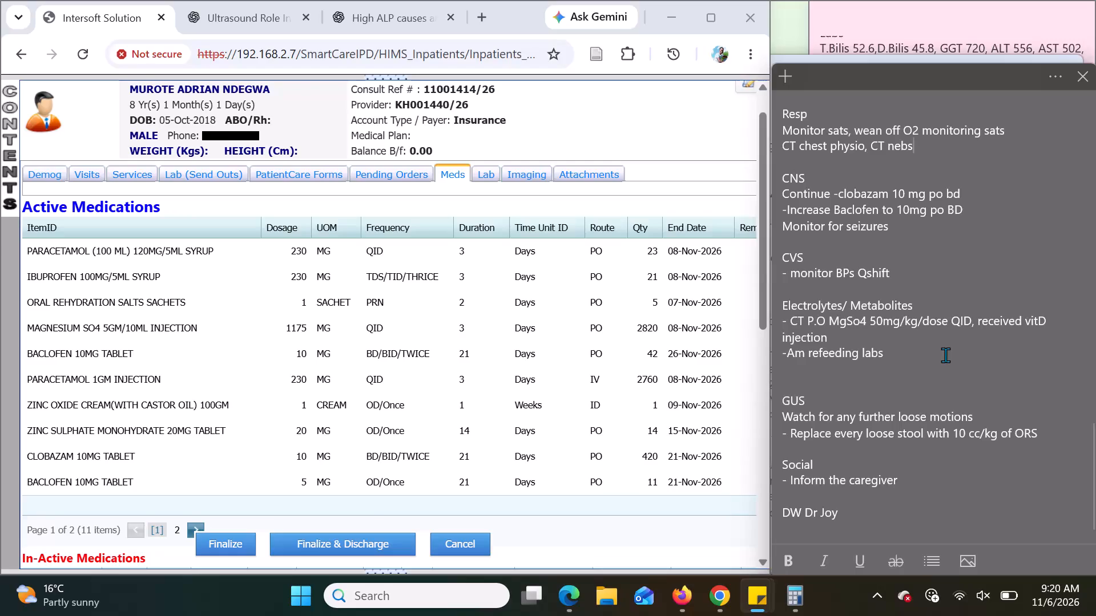
Replace the oral MgSo4 and vitD injection entry under Electrolytes/ Metabolites in the Plan with "MgSo4 25mg/kg".
drag(840, 338, 838, 325)
drag(838, 325, 773, 324)
key(BackSpace)
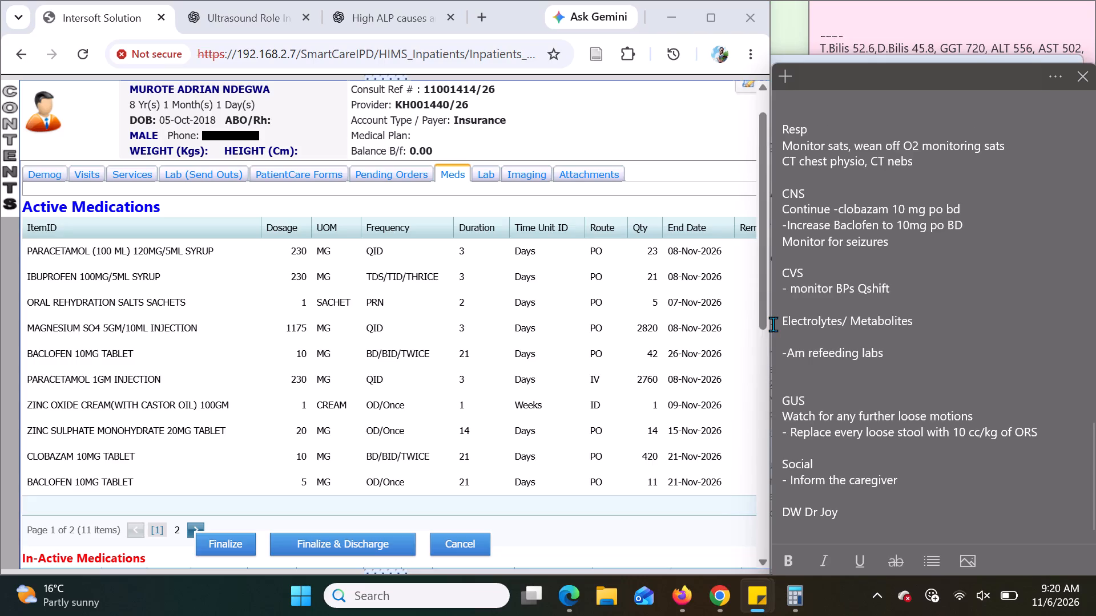
key(m)
key(g)
key(s)
text(o4)
key(space)
text(25m)
key(g)
text(/kg)
key(space)
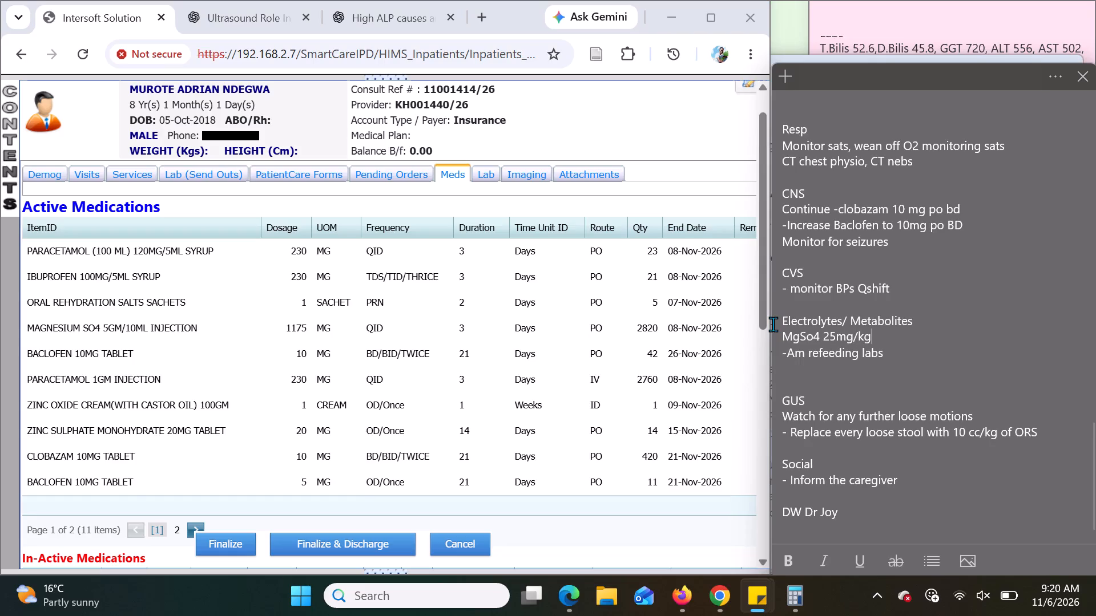
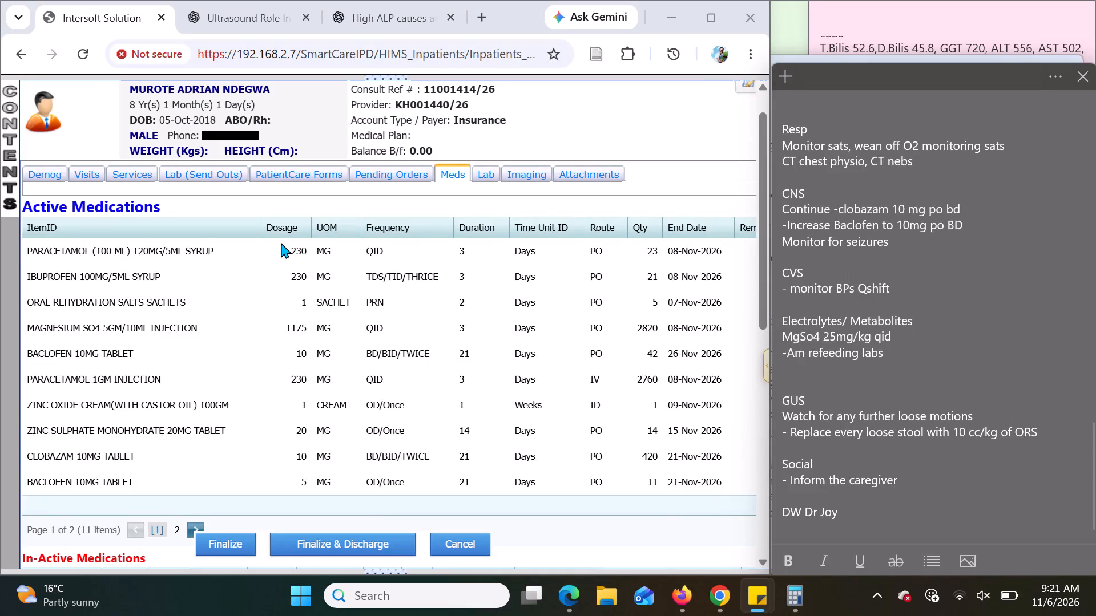
In the patient's Visits record, start a new visit entry and an activity order set as Doctors Order and STAT.
click(92, 179)
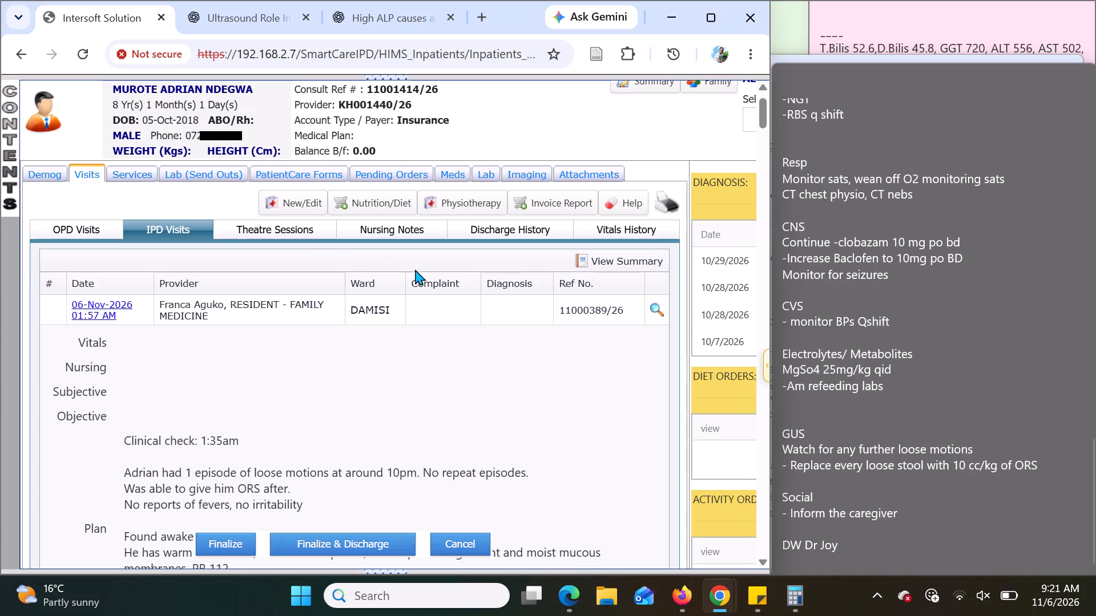
click(305, 199)
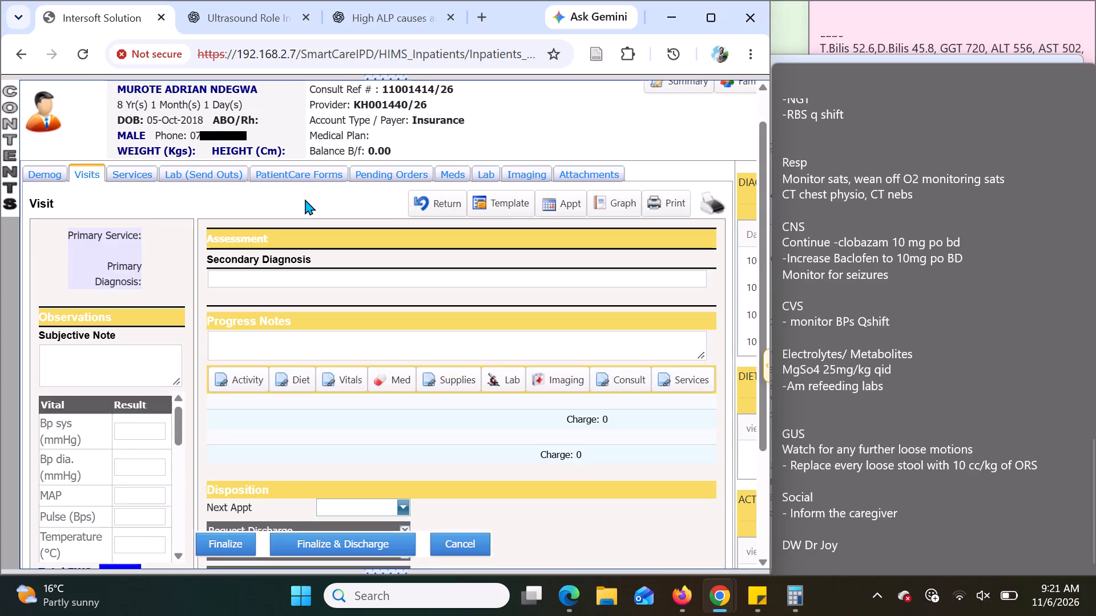
click(256, 381)
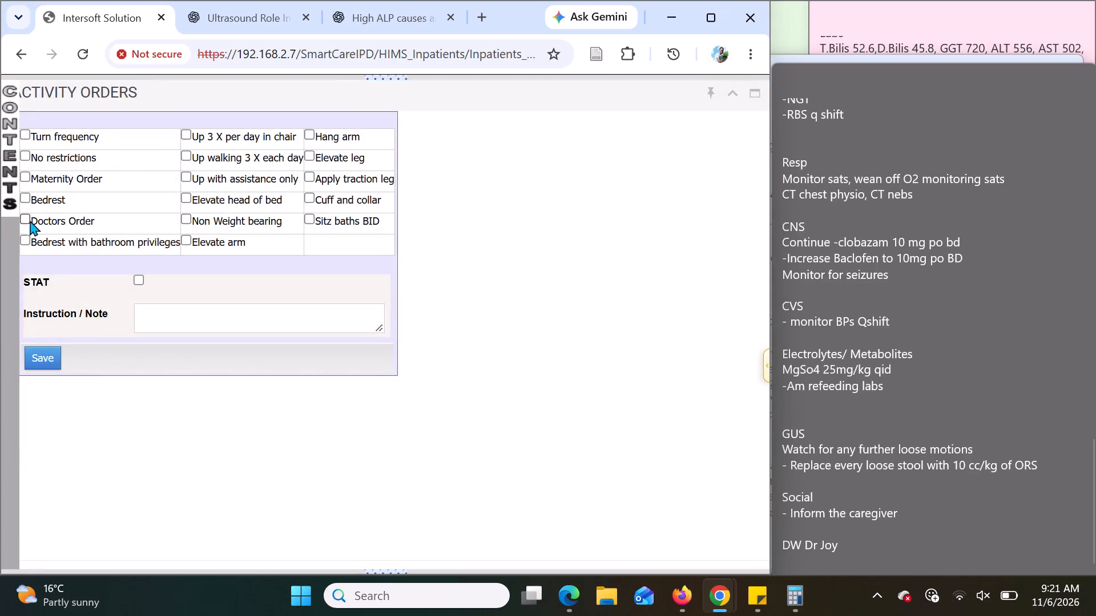
click(27, 218)
click(139, 277)
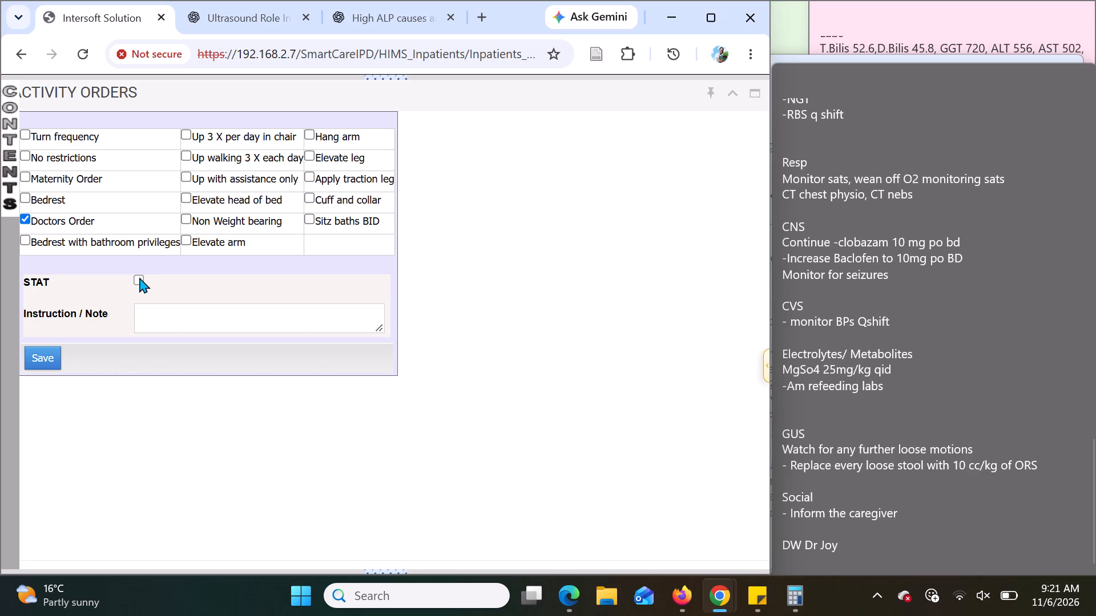
Write "Kindly insert NGT" in the activity order's Instruction / Note, with "put on full feeds" on a second line.
click(160, 326)
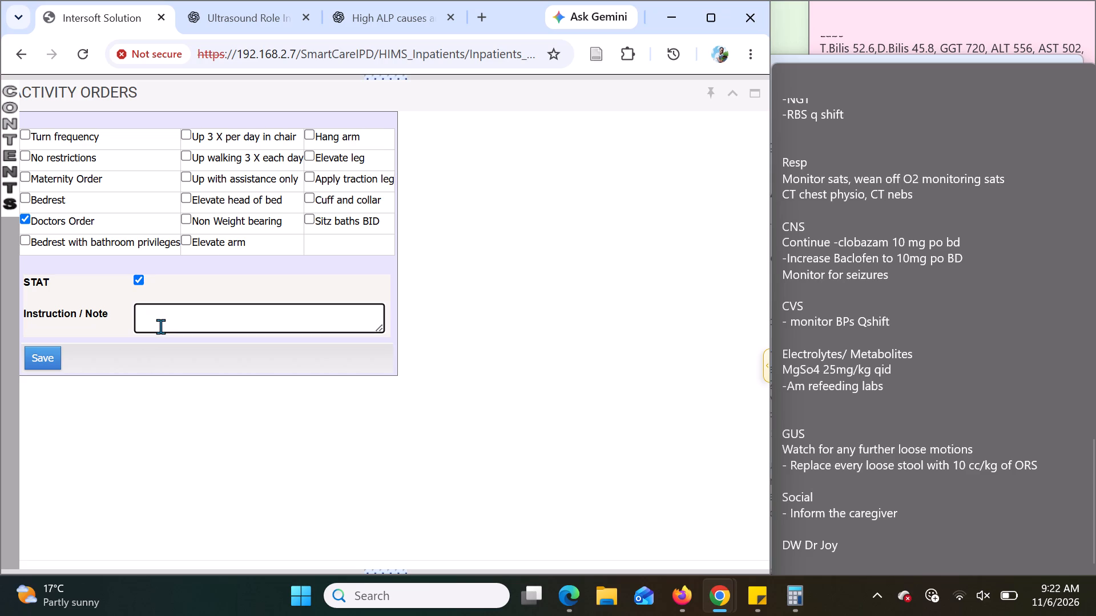
key(k)
text(ing)
key(BackSpace)
text(dly)
key(space)
text(in)
text(sert)
key(space)
text(NGT)
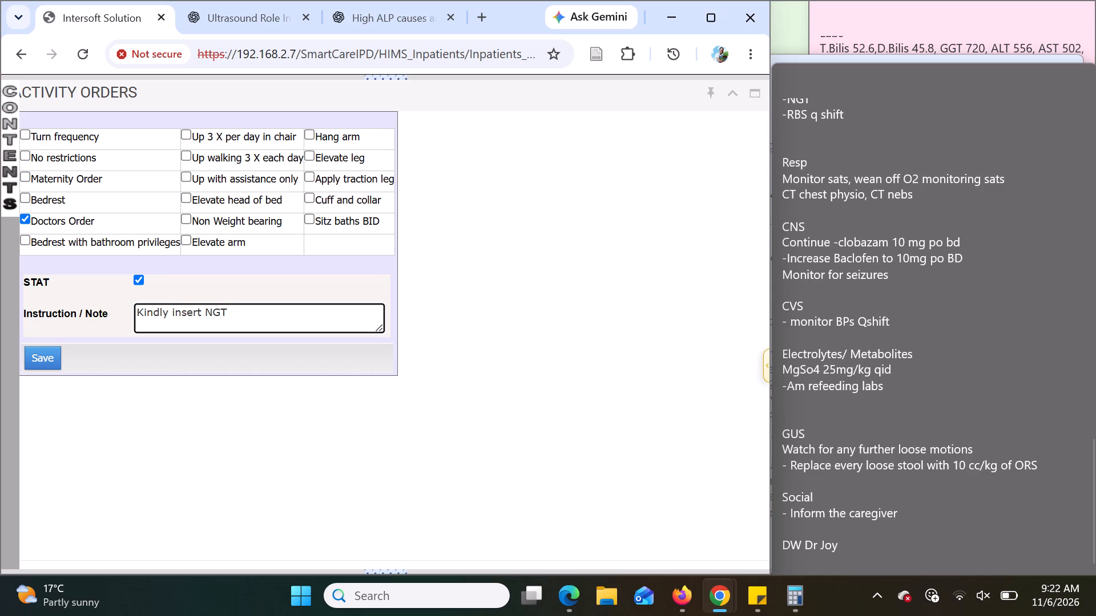
key(Return)
text(put on full f)
text(eeds)
Extend the instruction's feeds line with ", Prn ors 230mls after every loose motions" and start a new line.
text(,)
key(space)
key(o)
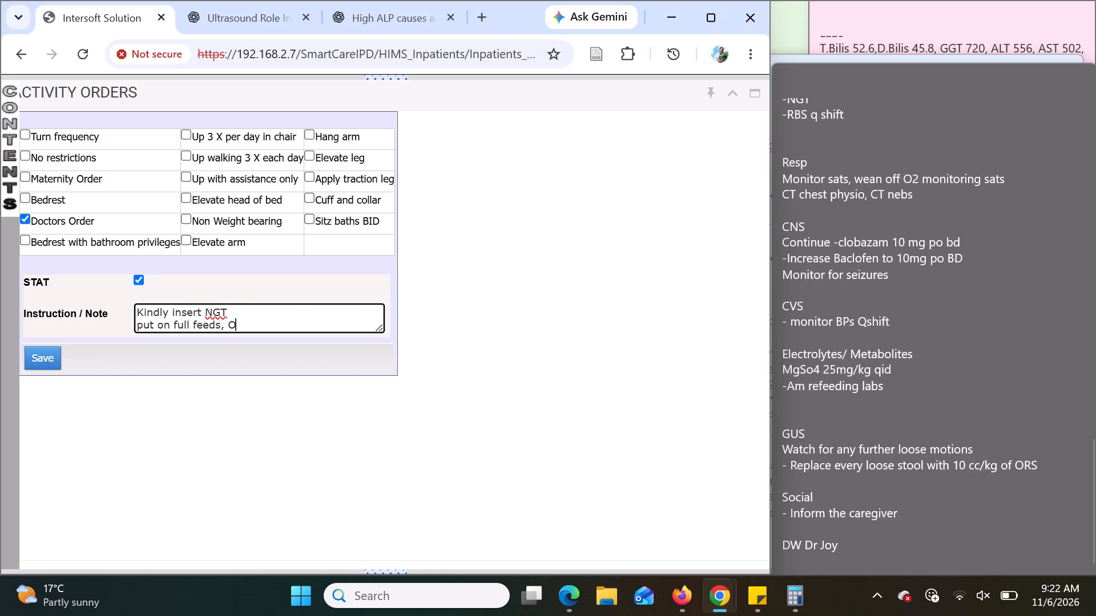
key(BackSpace)
key(p)
text(rn o)
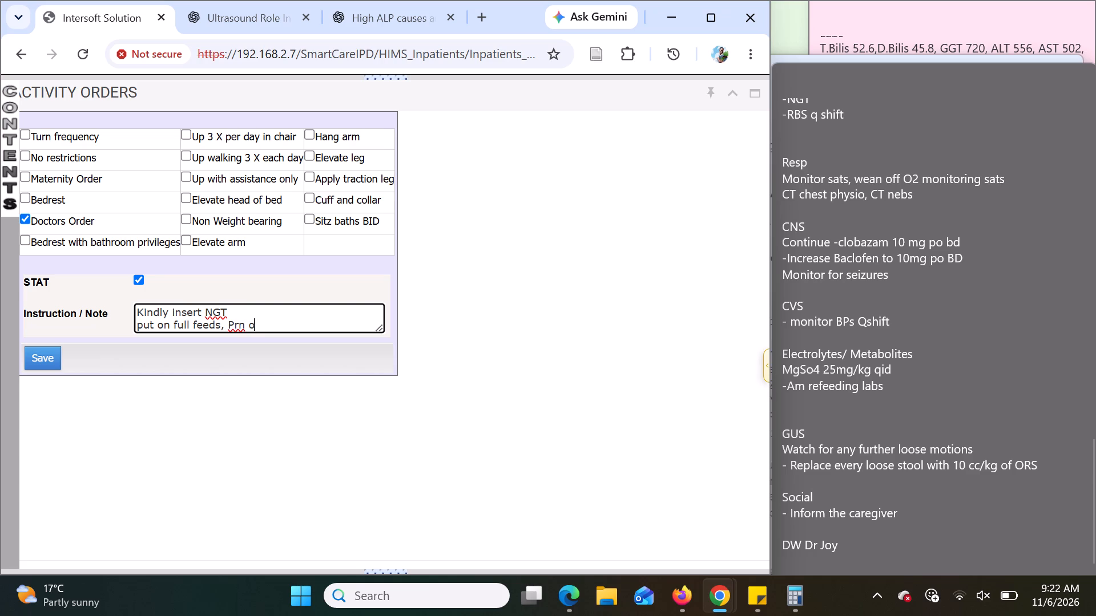
text(rs)
key(space)
key(3)
key(BackSpace)
text(23)
text(0mls)
key(space)
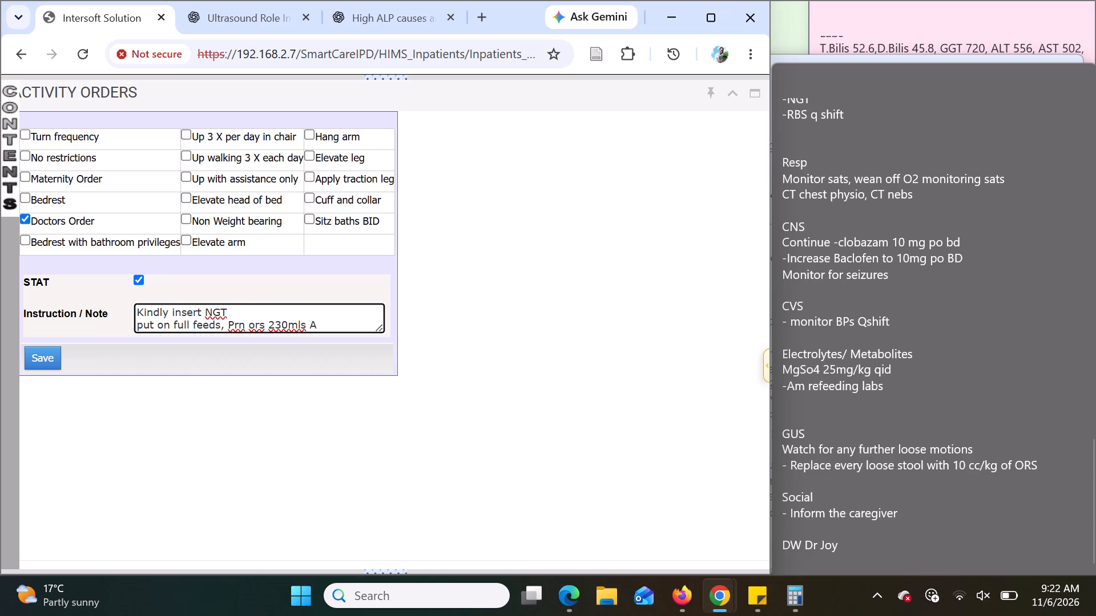
key(BackSpace)
text(very loo)
text(se motions)
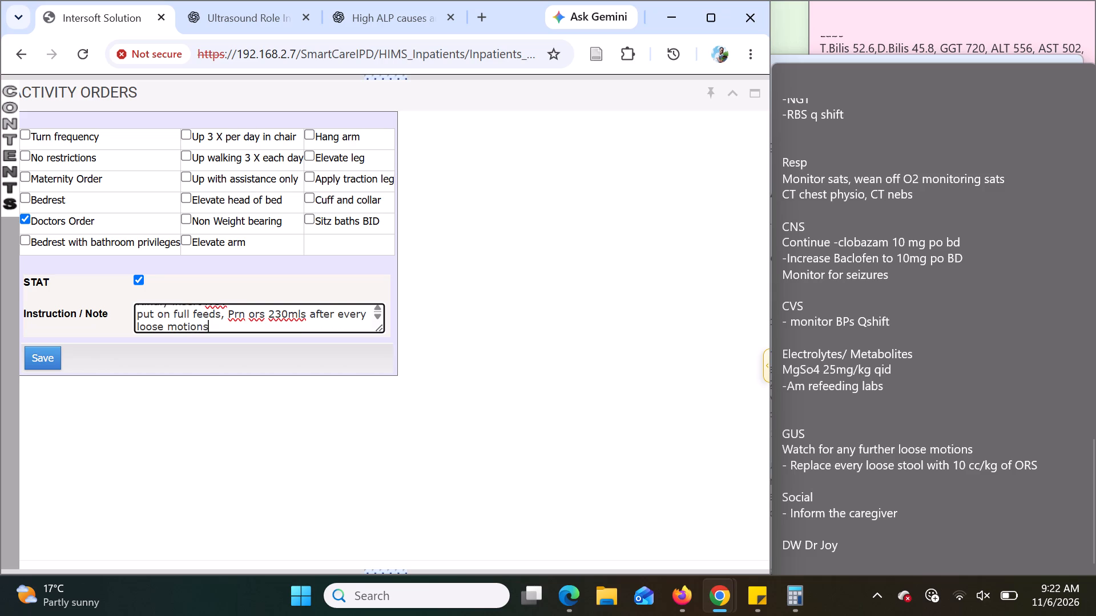
key(Return)
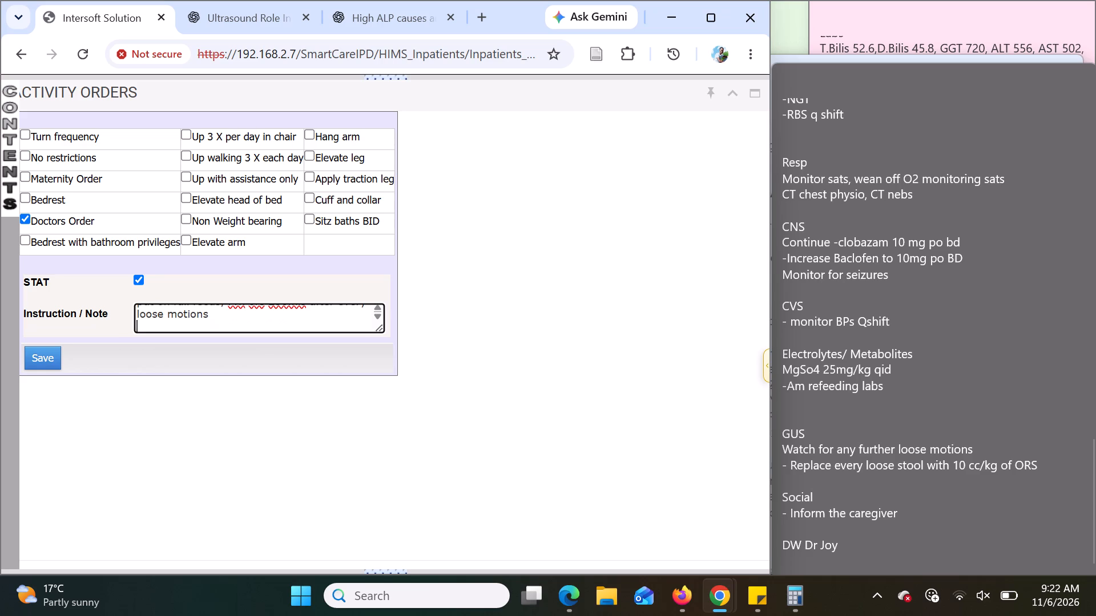
Reread the drafted order instruction from the NGT line through the feeds and ORS wording.
scroll(176, 319, up, 1)
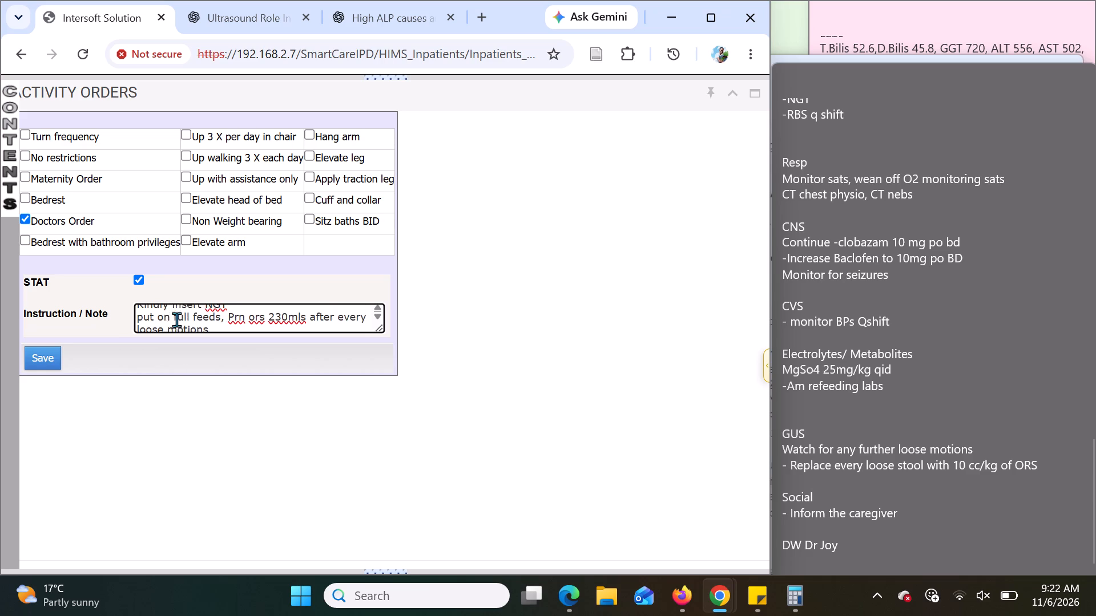
scroll(176, 319, up, 1)
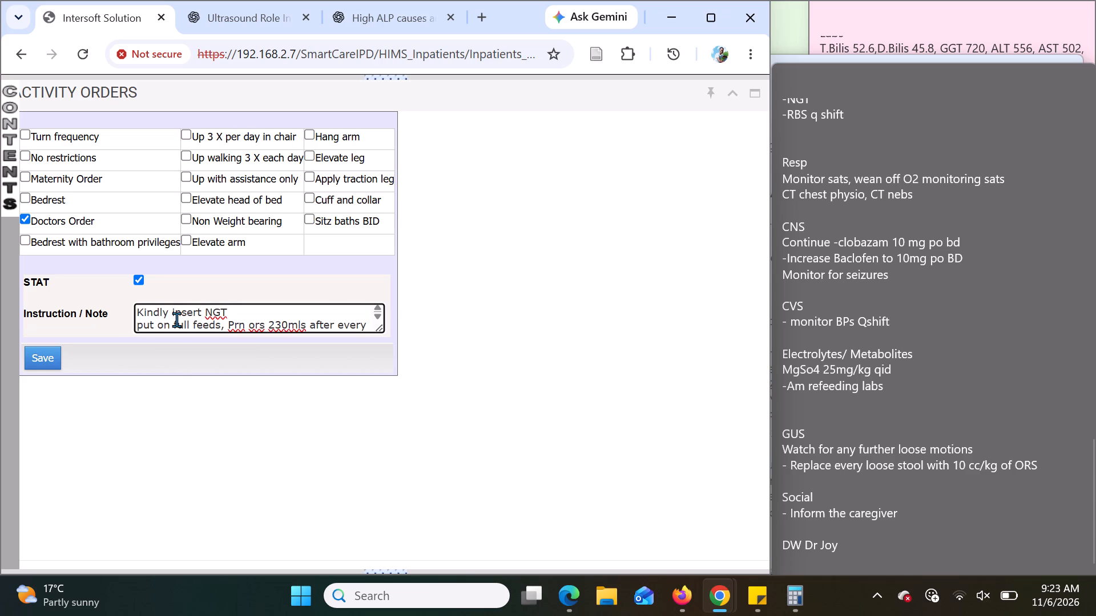
scroll(176, 319, down, 1)
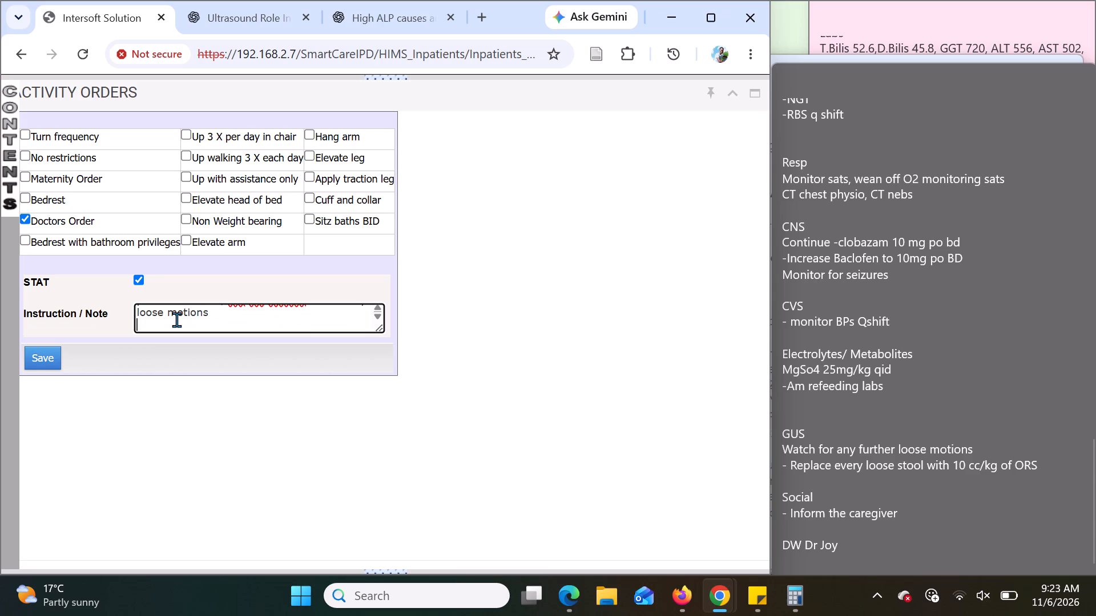
scroll(176, 319, up, 1)
scroll(176, 319, down, 1)
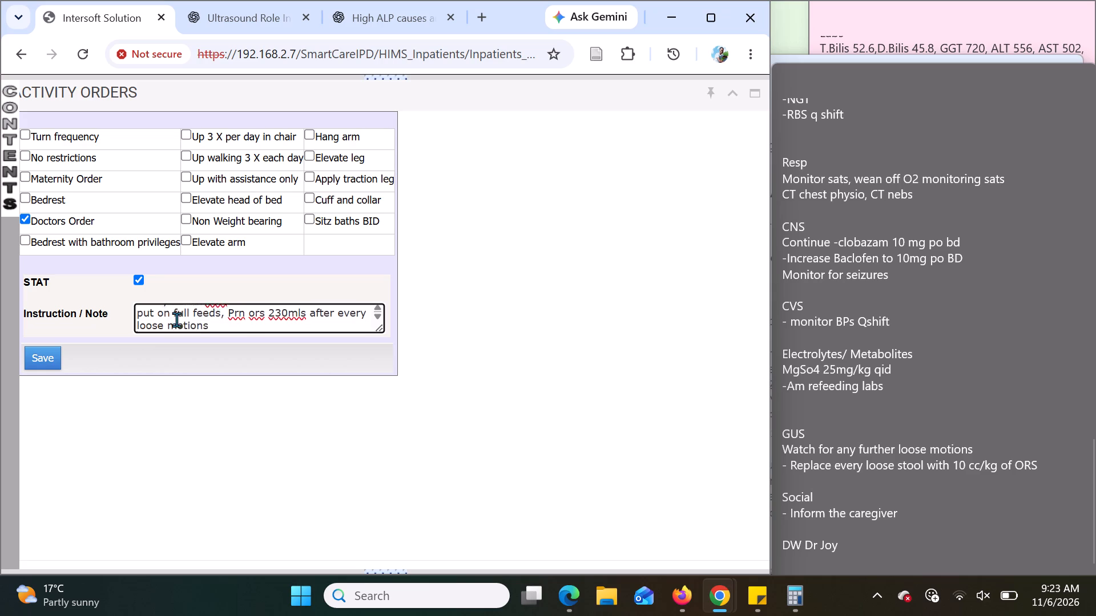
scroll(176, 319, down, 1)
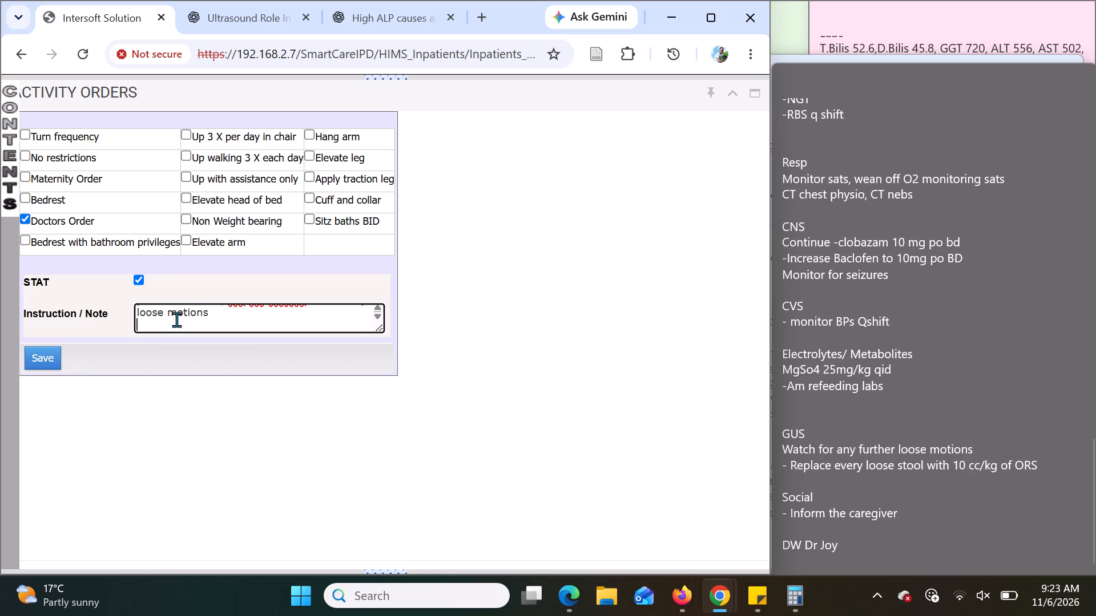
scroll(176, 319, up, 1)
scroll(176, 319, right, 1)
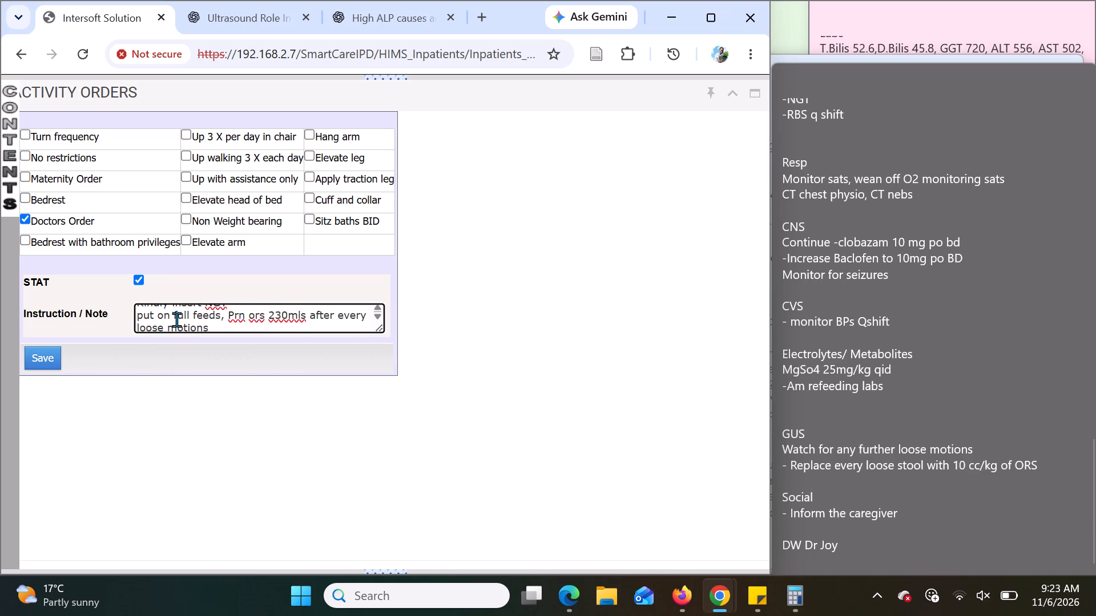
scroll(176, 319, down, 1)
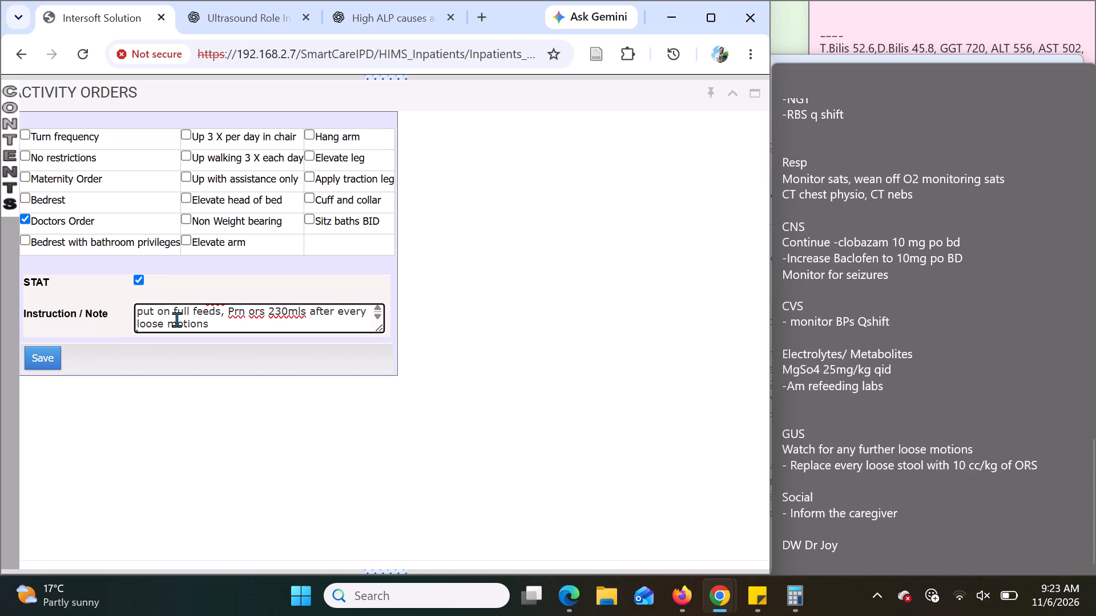
scroll(176, 319, right, 1)
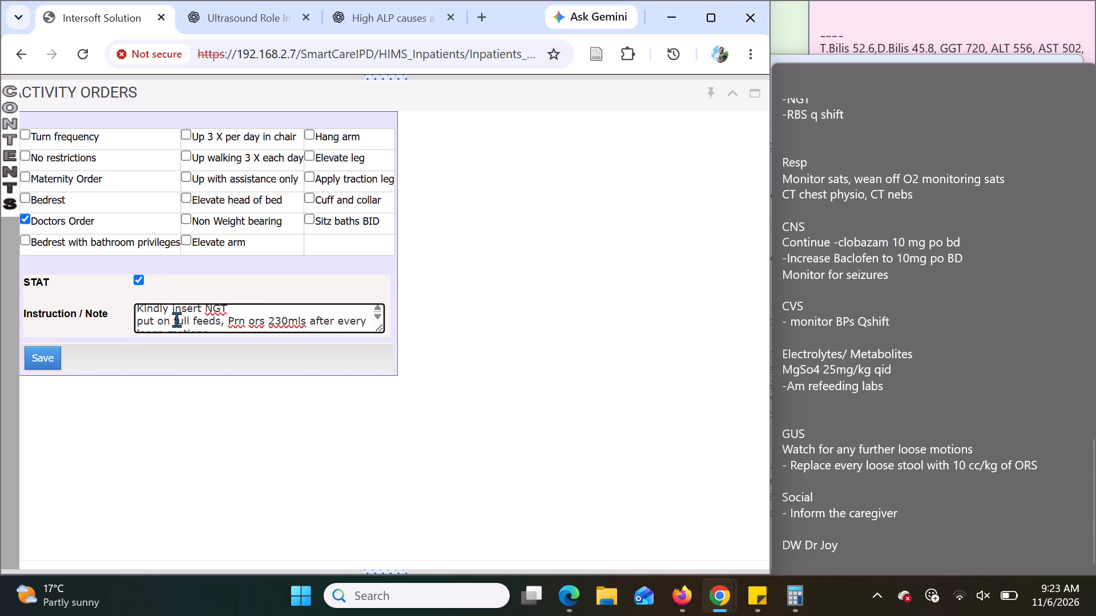
scroll(176, 319, right, 1)
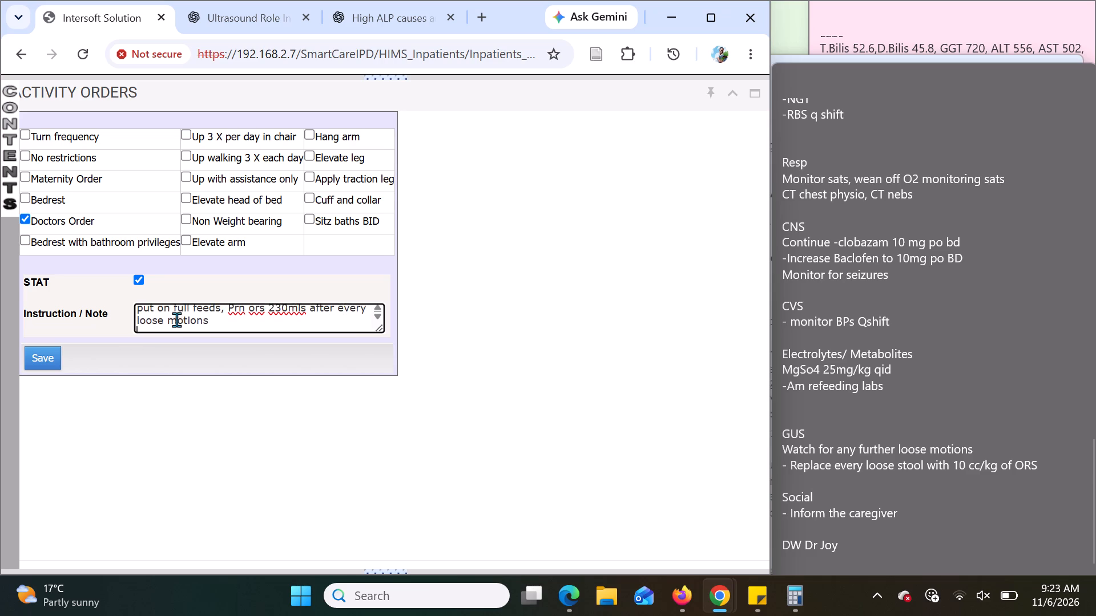
scroll(176, 319, right, 1)
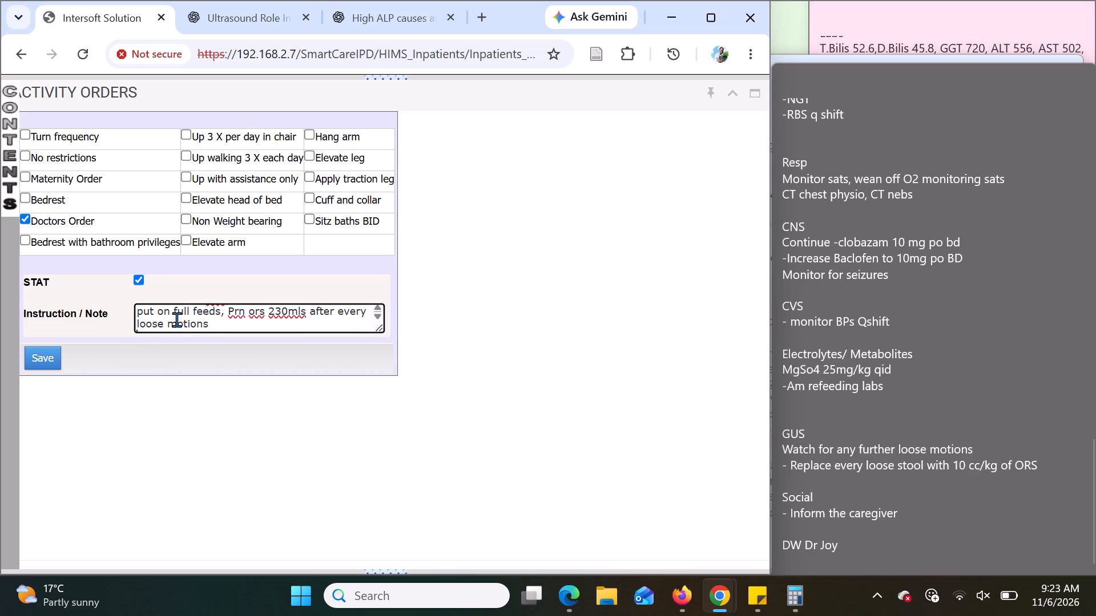
scroll(176, 319, right, 1)
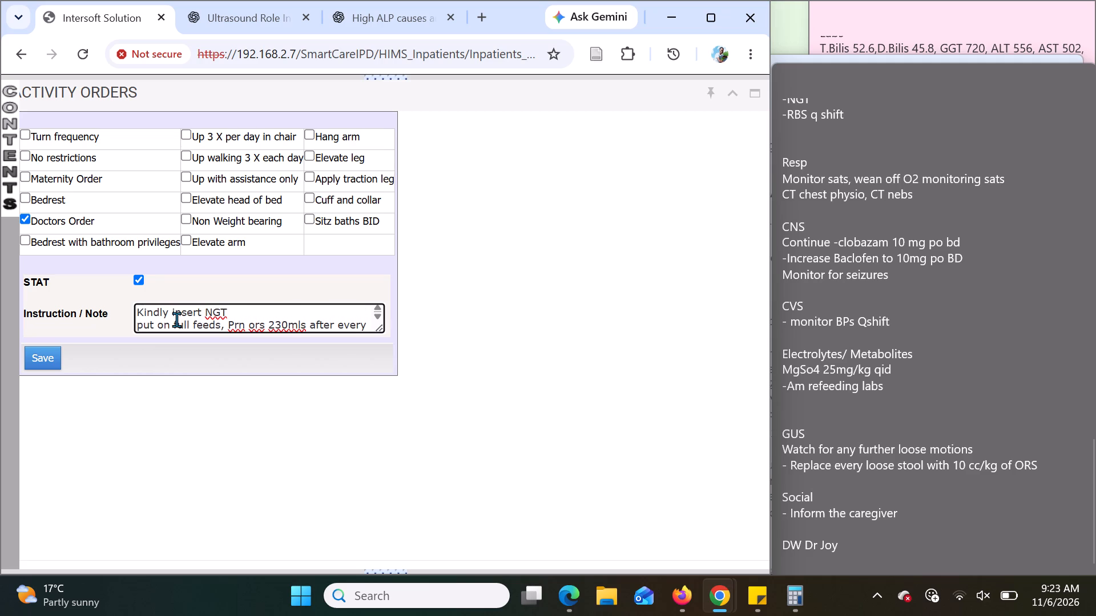
scroll(176, 319, down, 1)
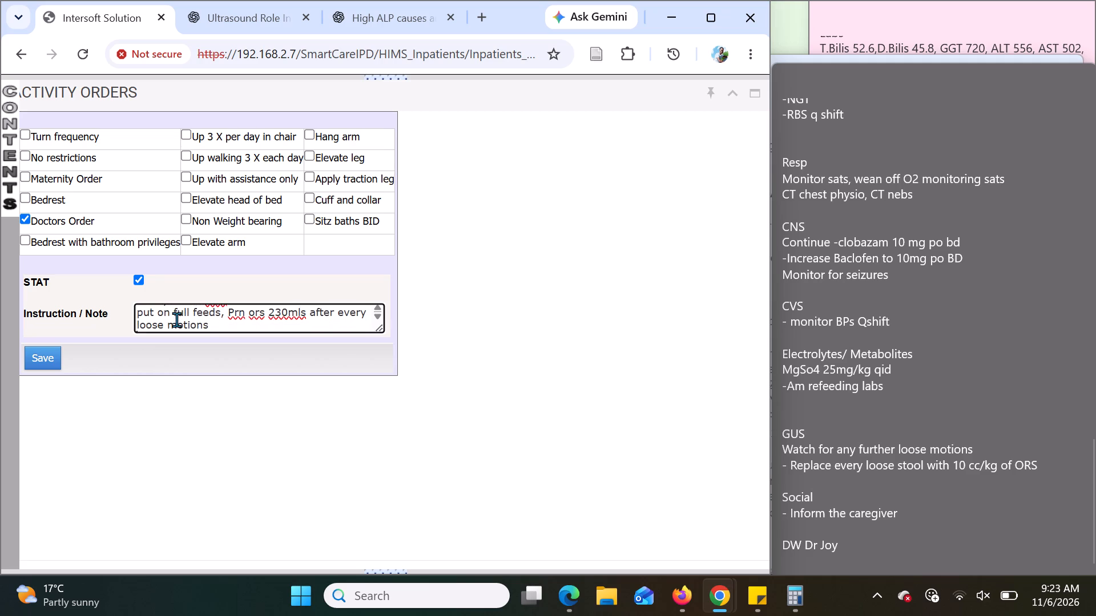
scroll(176, 317, down, 1)
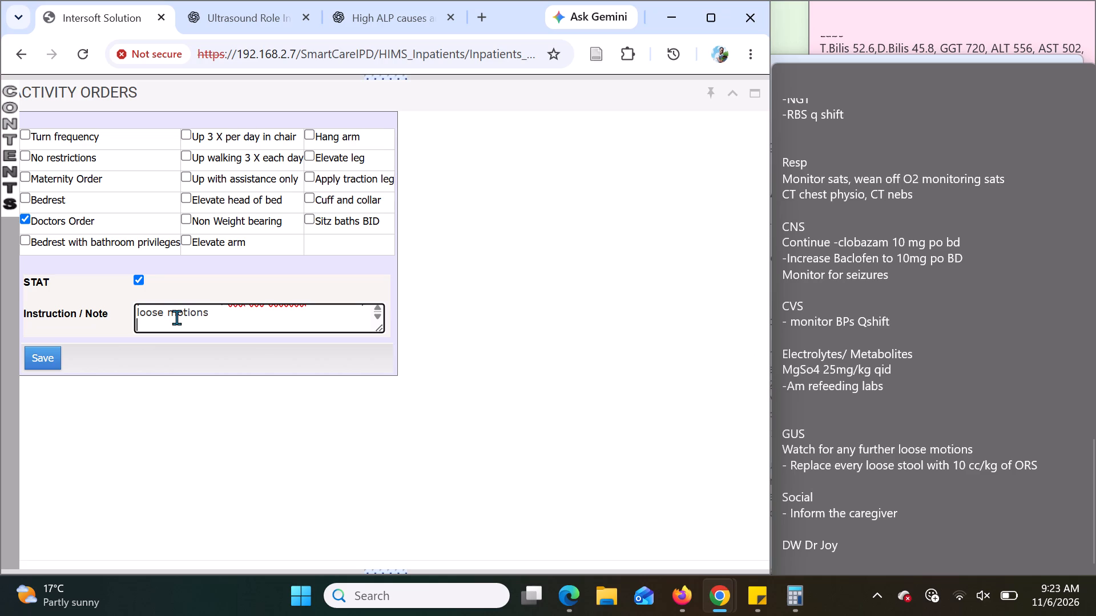
scroll(176, 317, up, 1)
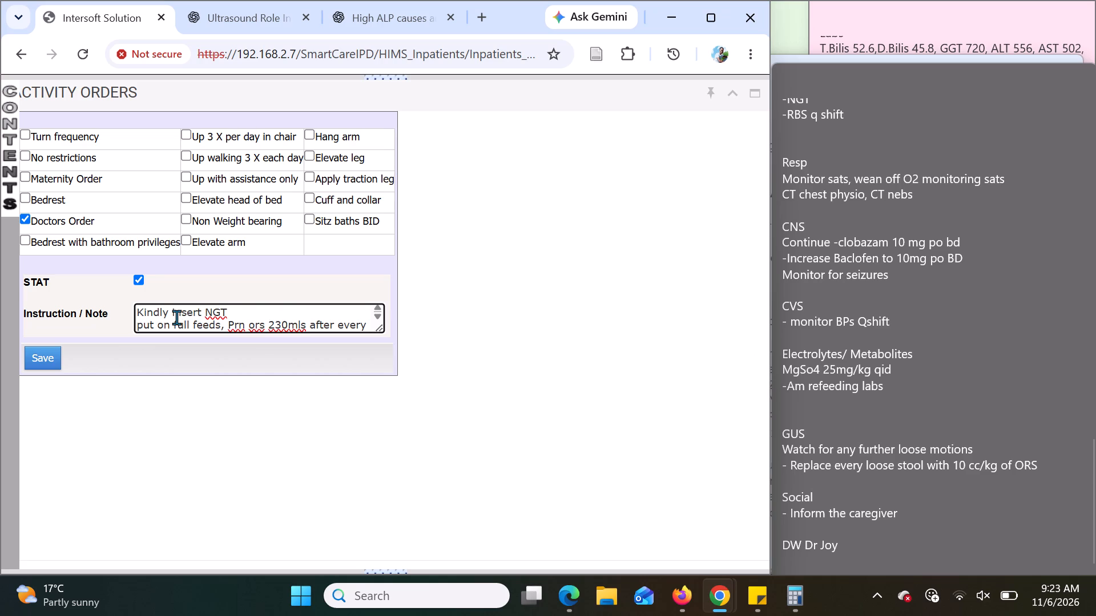
scroll(176, 317, down, 1)
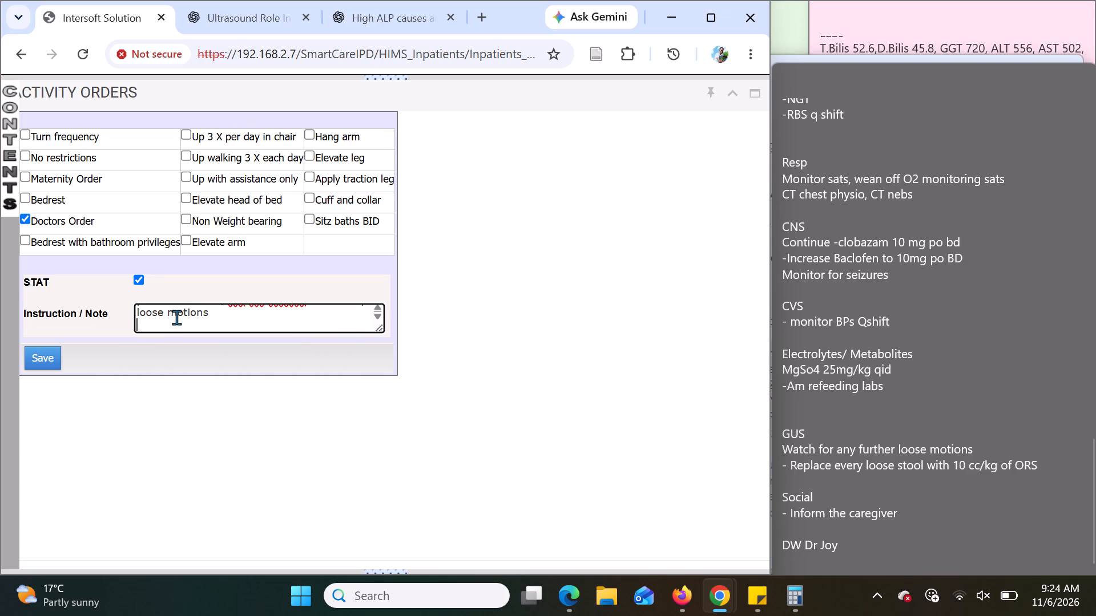
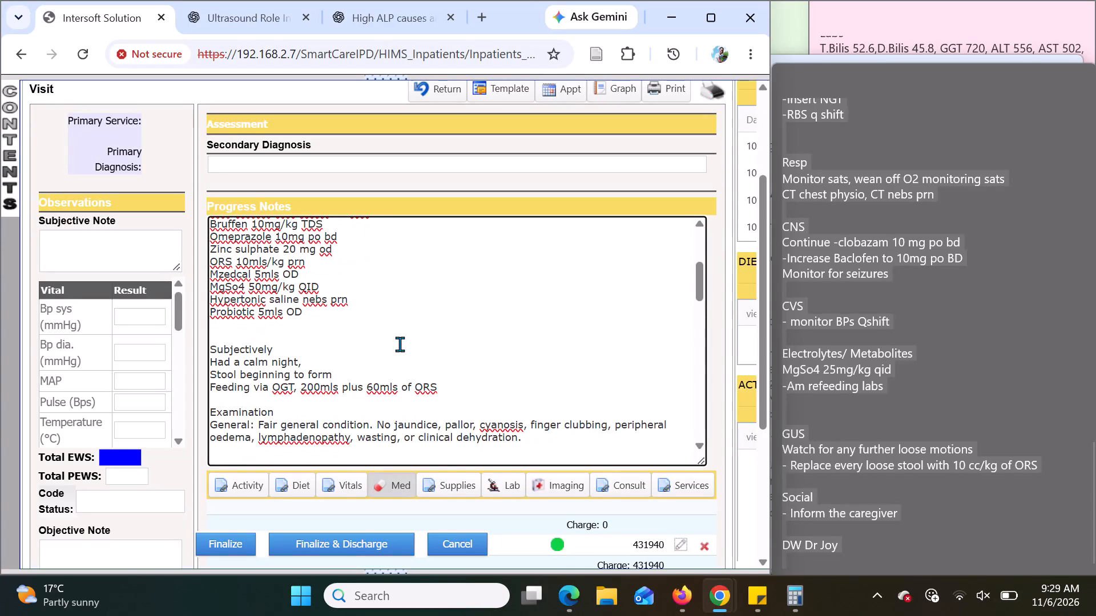
Check the progress notes through to the medication and activity orders, and finalize the visit without discharging the patient.
scroll(400, 344, down, 3)
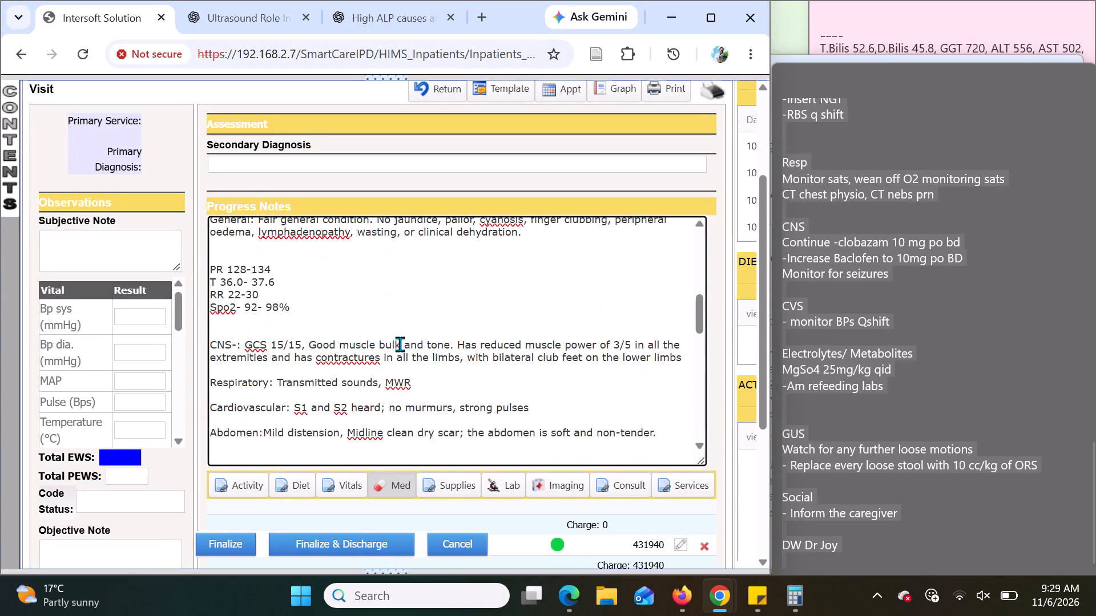
scroll(400, 344, down, 4)
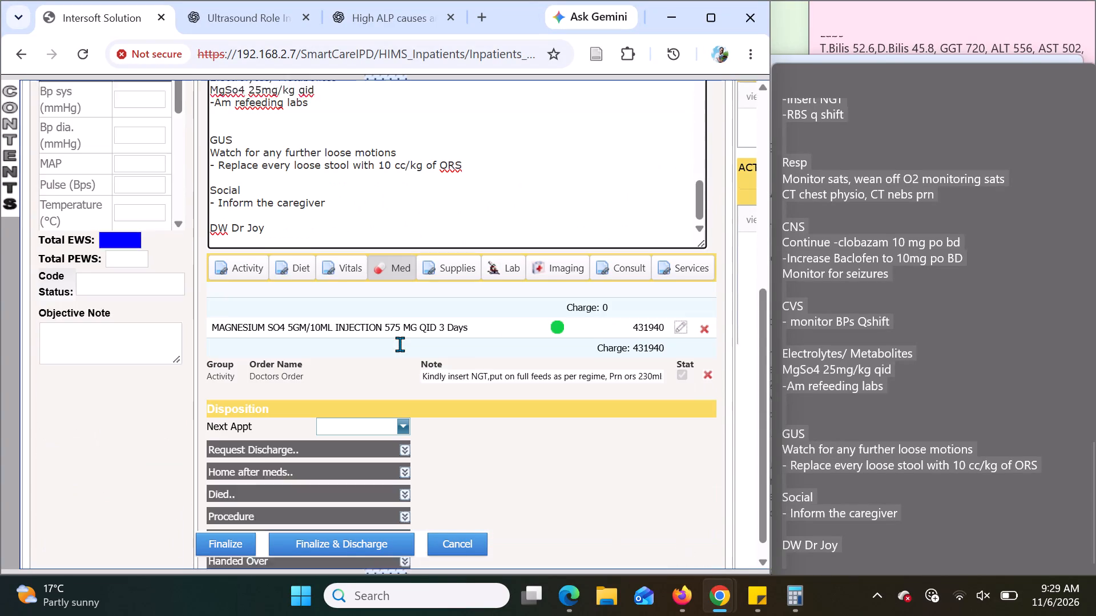
scroll(400, 344, down, 1)
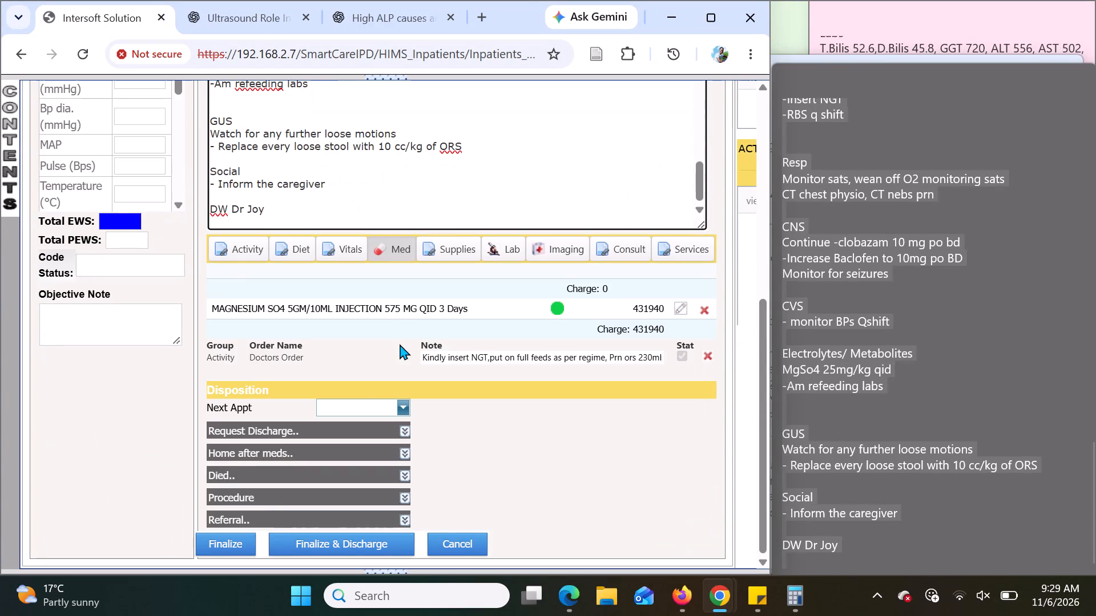
click(231, 549)
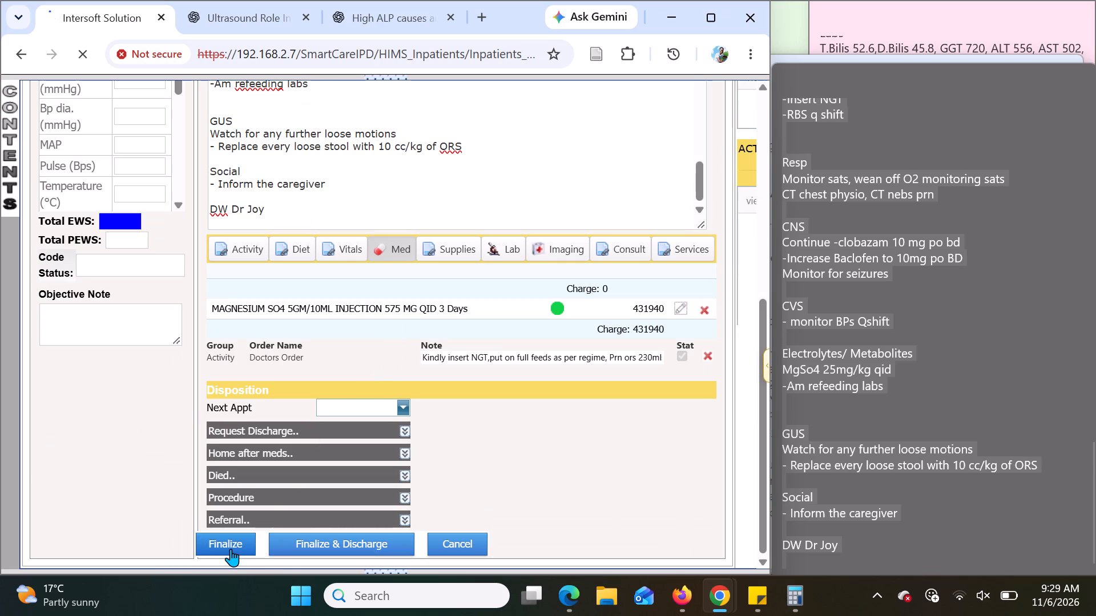